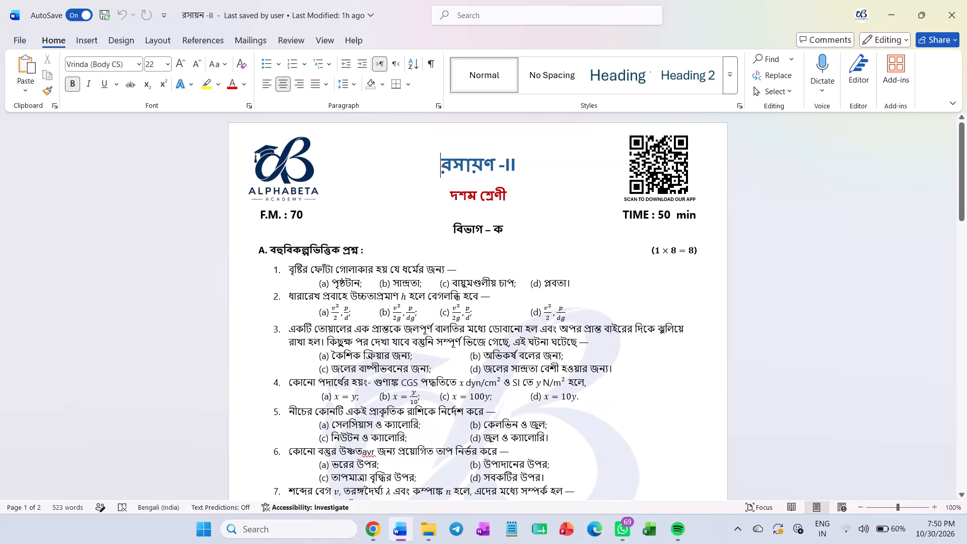
# Move the first question under বিভাগ – গ to the end of the বিভাগ – খ list as question 7, without a leftover empty number.
pyautogui.scroll(-4, 472, 235)
pyautogui.scroll(-7, 481, 302)
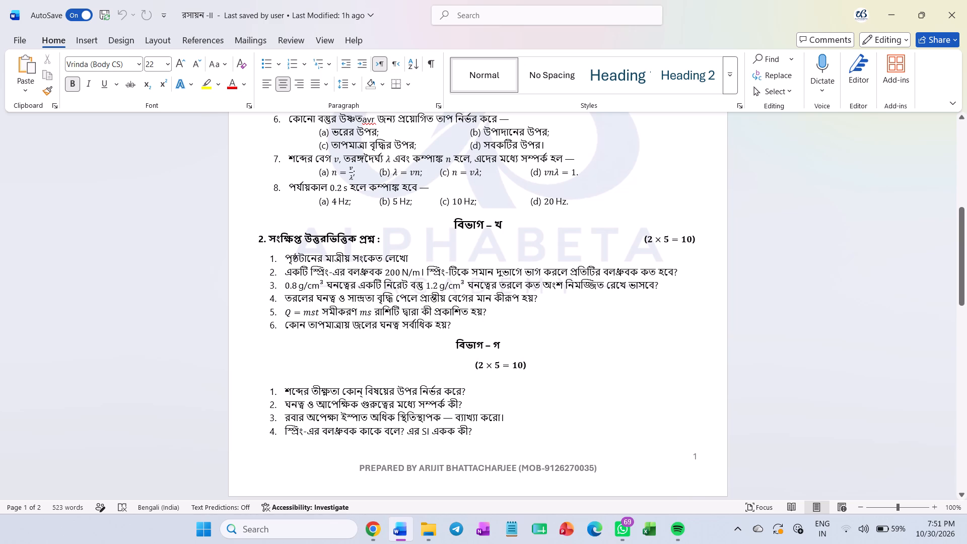
pyautogui.moveTo(467, 391); pyautogui.dragTo(311, 386)
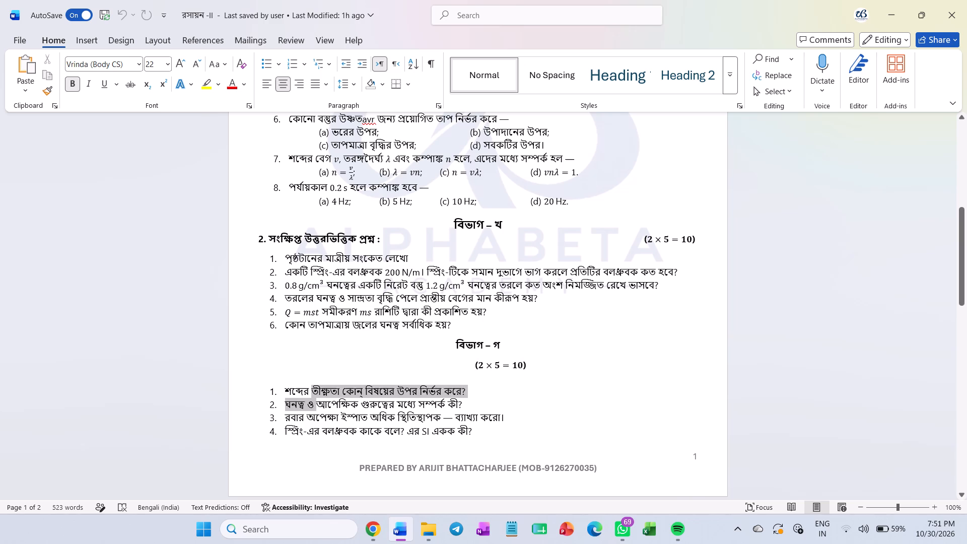
pyautogui.moveTo(311, 386); pyautogui.dragTo(300, 391)
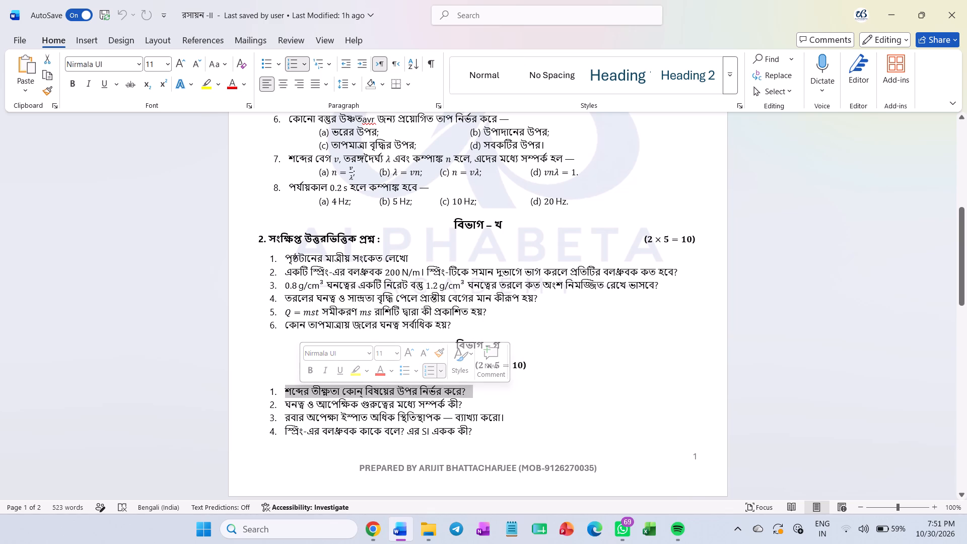
pyautogui.hotkey('ctrl', 'x')
pyautogui.click(456, 330)
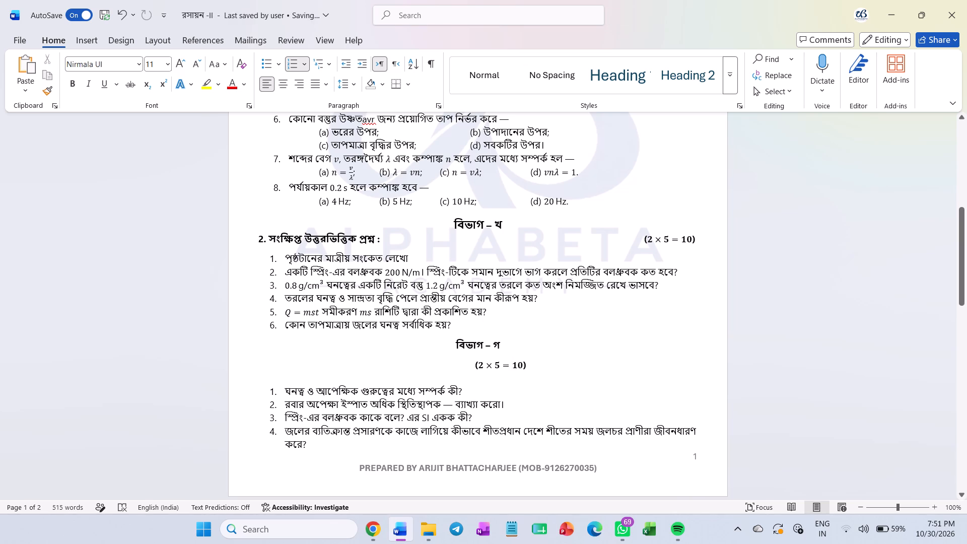
pyautogui.press('Return')
pyautogui.hotkey('ctrl', 'v')
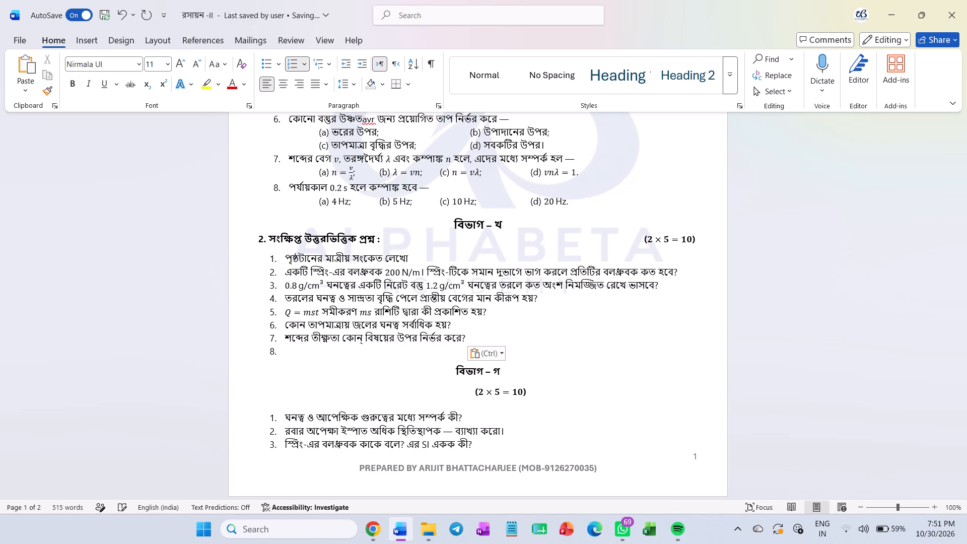
pyautogui.press('BackSpace')
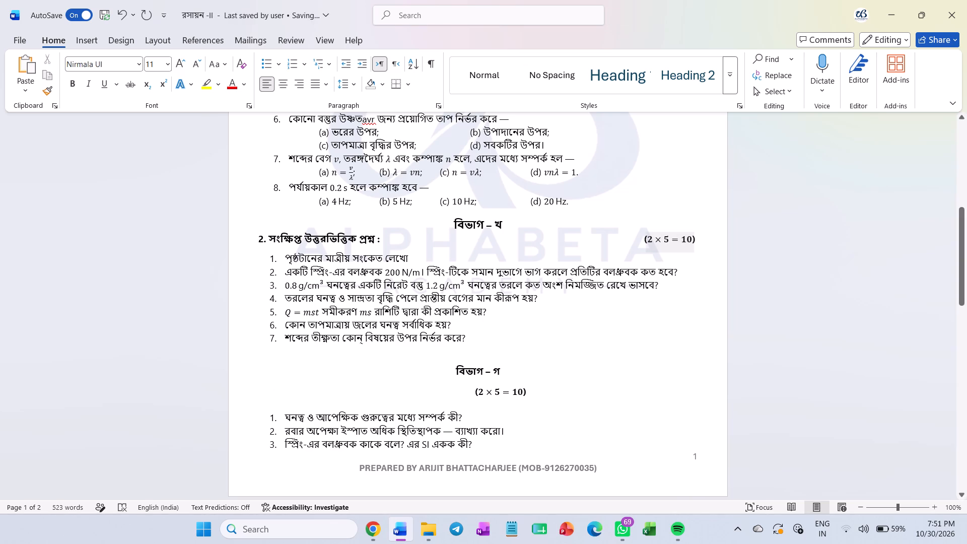
# Change the marks equation beside the বিভাগ – খ question heading to (1 × 7 = 7).
pyautogui.click(650, 238)
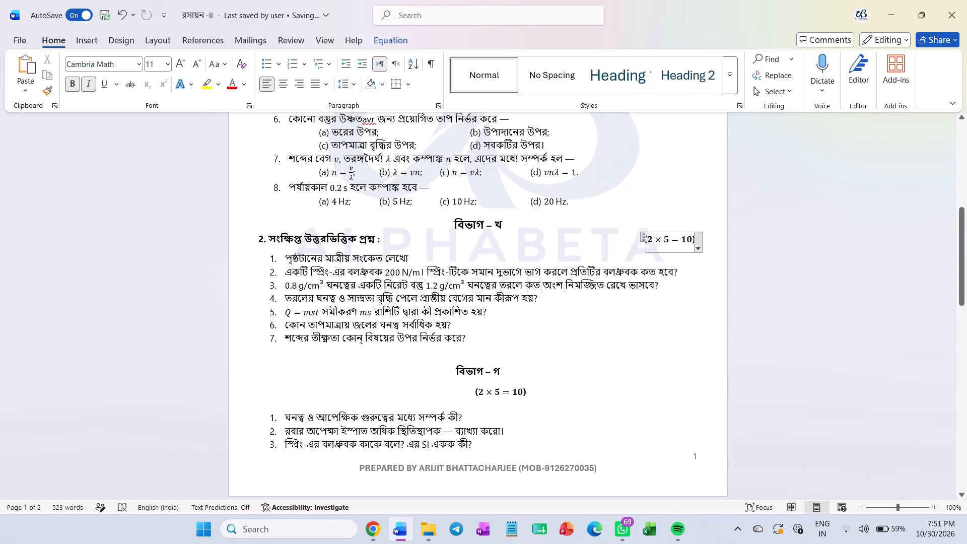
pyautogui.press('BackSpace')
pyautogui.press('1')
pyautogui.click(664, 238)
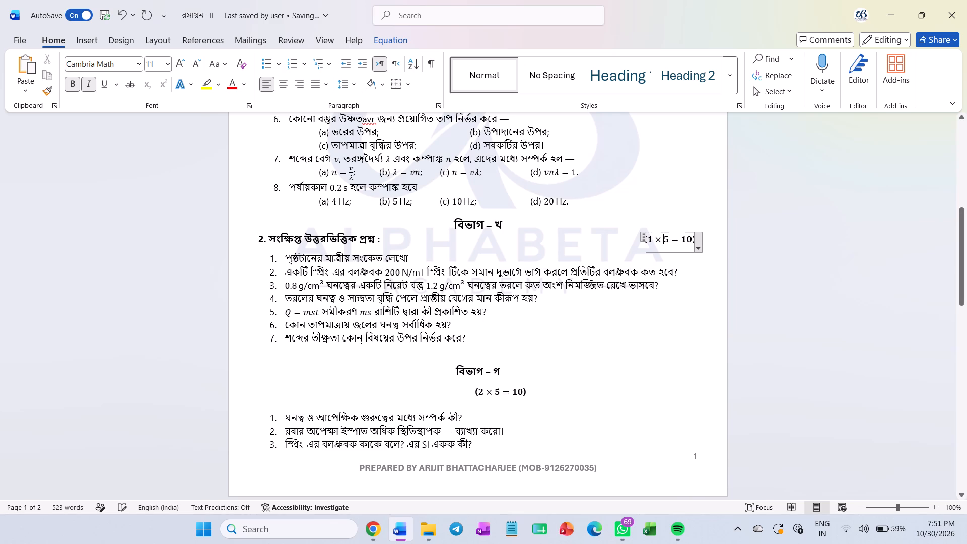
pyautogui.click(666, 238)
pyautogui.press('BackSpace')
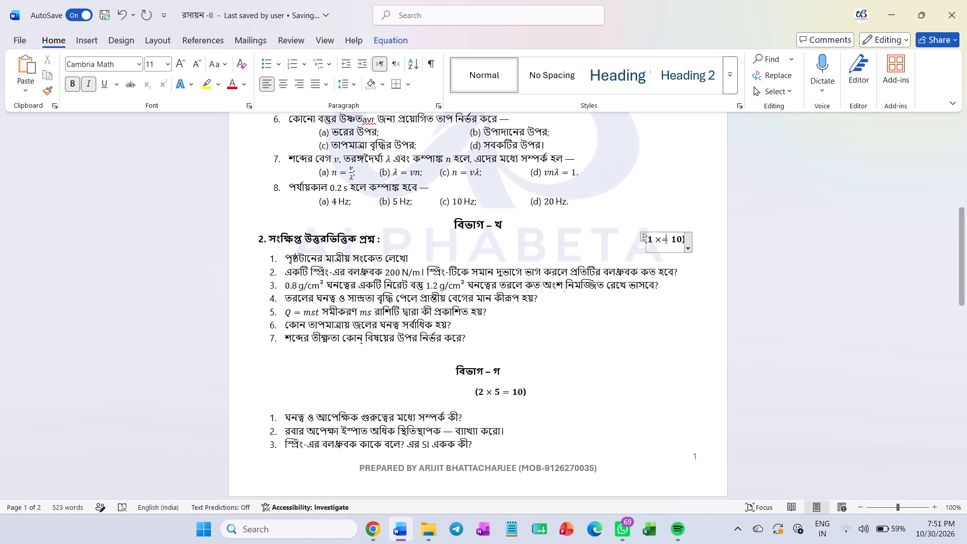
pyautogui.press('7')
pyautogui.click(686, 239)
pyautogui.press('Right')
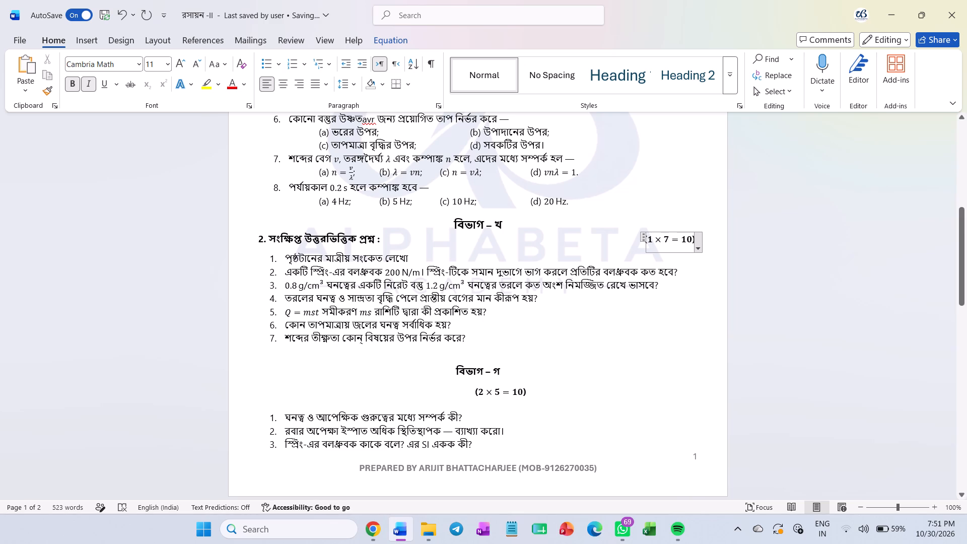
pyautogui.press('BackSpace')
pyautogui.press('BackSpace')
pyautogui.press('7')
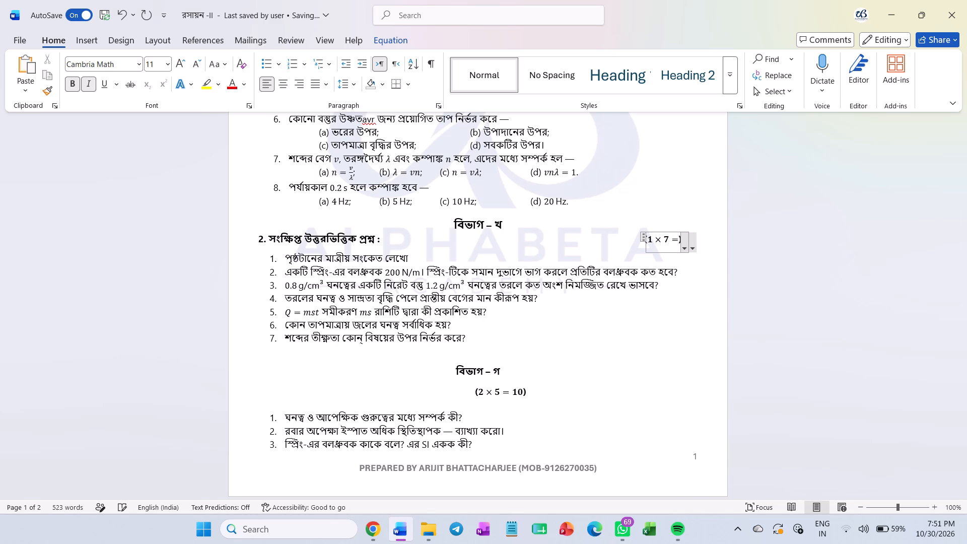
pyautogui.click(684, 294)
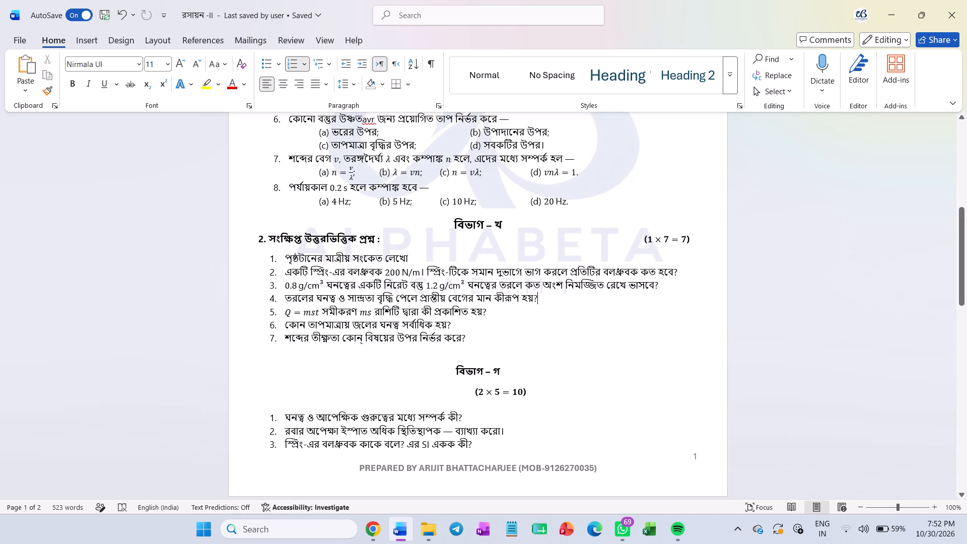
# Copy the heading "2. সংক্ষিপ্ত উত্তরভিত্তিক প্রশ্ন :" directly in front of the (2 × 5 = 10) marks under বিভাগ – গ, without spaces between.
pyautogui.moveTo(381, 241); pyautogui.dragTo(254, 242)
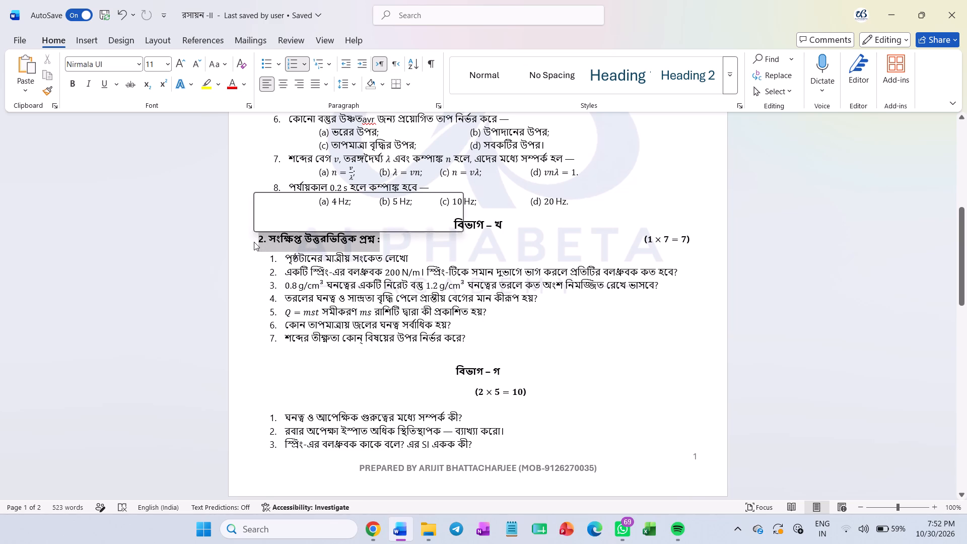
pyautogui.hotkey('ctrl', 'c')
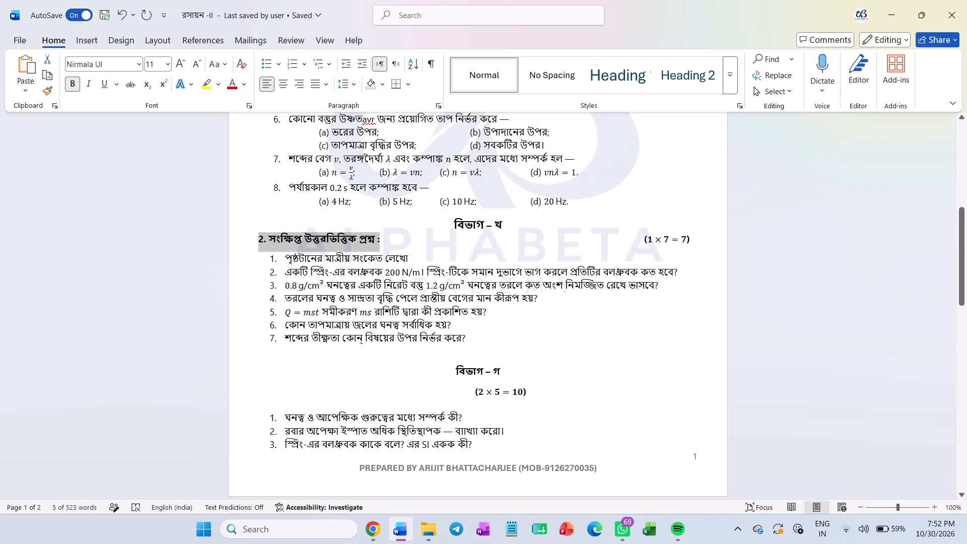
pyautogui.click(464, 392)
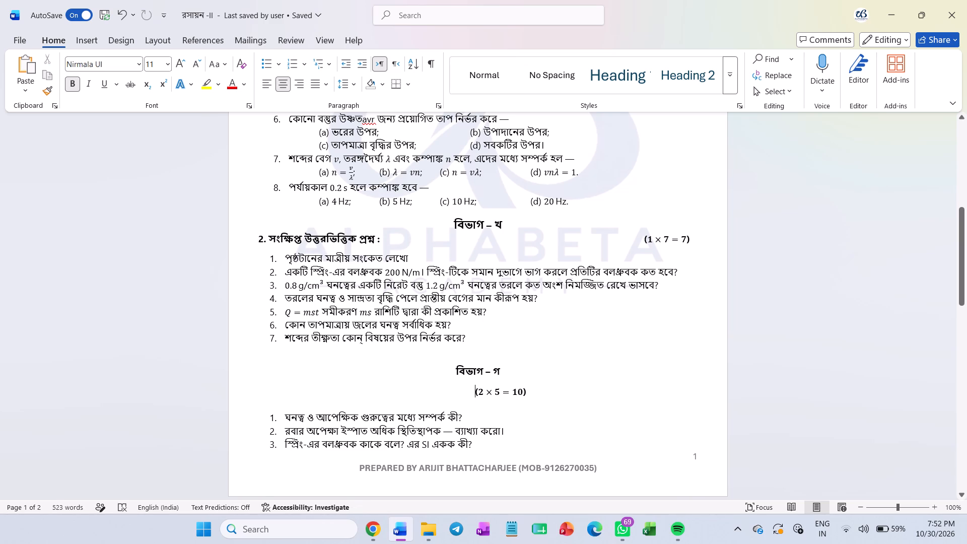
pyautogui.hotkey('ctrl', 'v')
pyautogui.press('space')
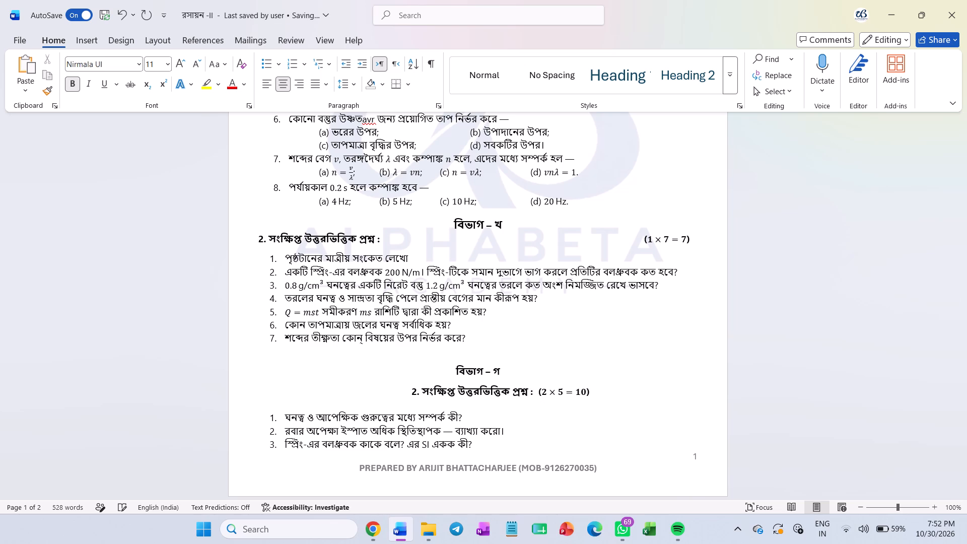
pyautogui.press('BackSpace')
pyautogui.press('BackSpace')
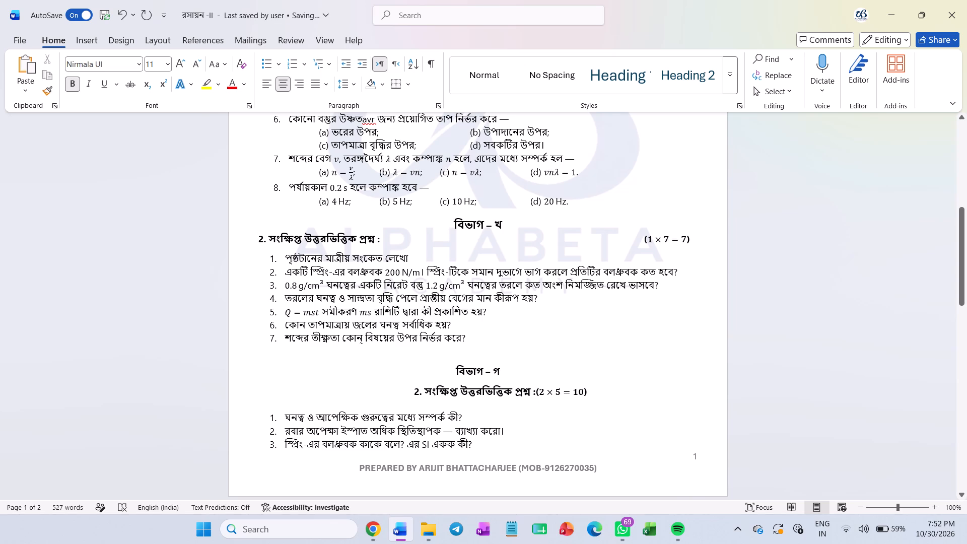
# Left-align the copied heading line under বিভাগ – গ and remove its indent so it starts at the margin.
pyautogui.hotkey('ctrl', 'e')
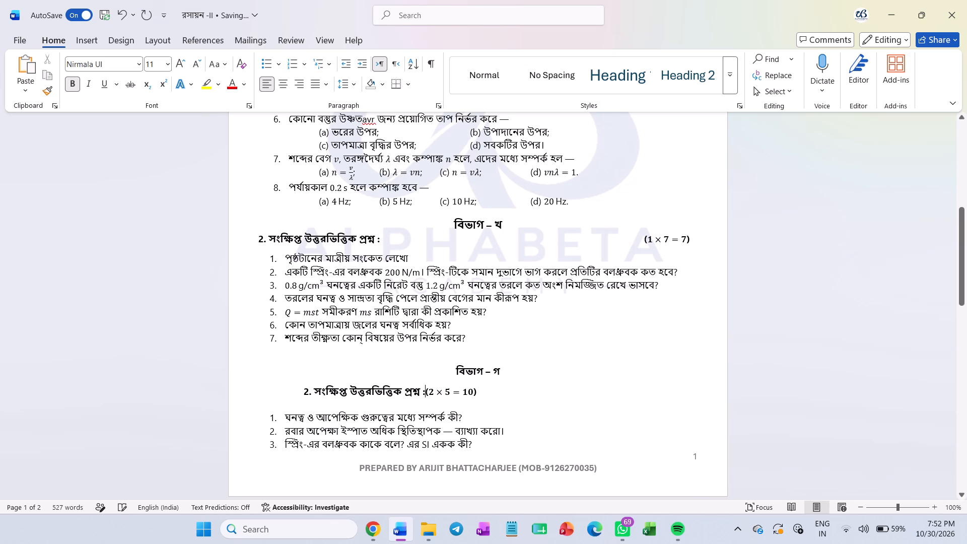
pyautogui.click(299, 393)
pyautogui.press('BackSpace')
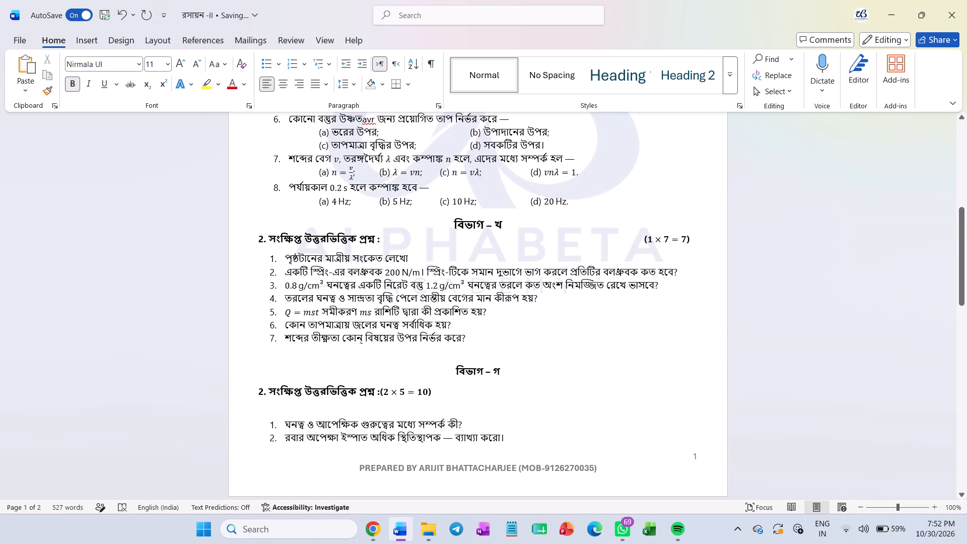
# Delete the blank lines above the বিভাগ – গ title and between its question heading and first question.
pyautogui.scroll(-4, 334, 426)
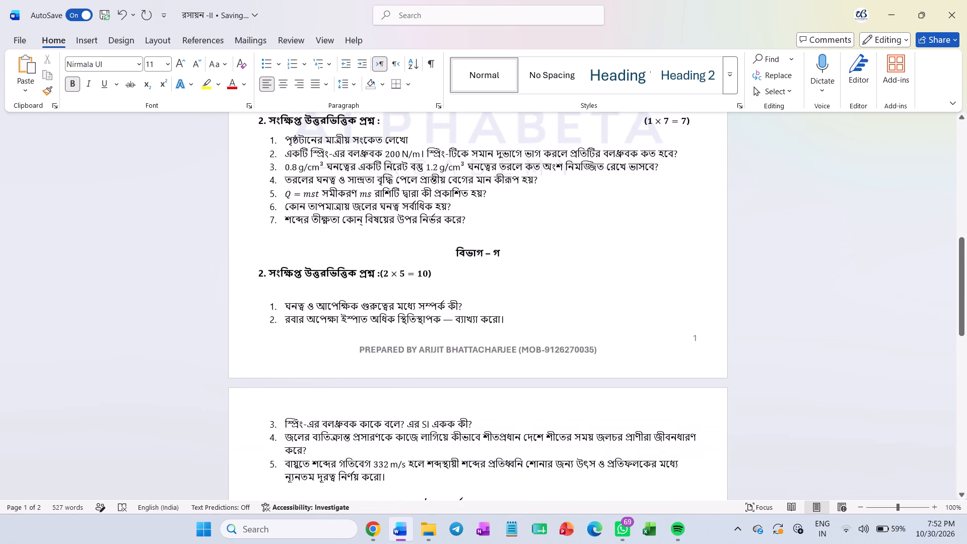
pyautogui.scroll(3, 334, 426)
pyautogui.click(428, 325)
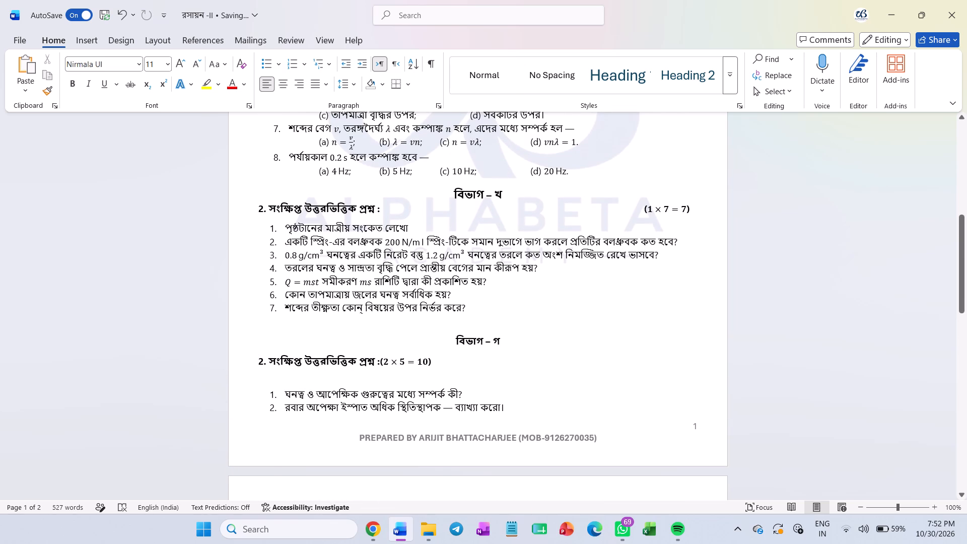
pyautogui.press('BackSpace')
pyautogui.press('BackSpace')
pyautogui.press('BackSpace')
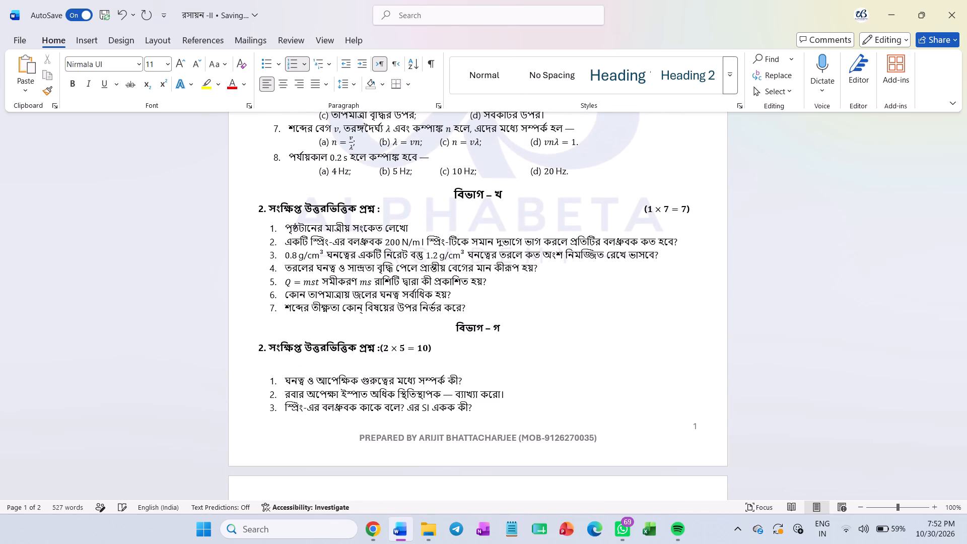
pyautogui.click(411, 370)
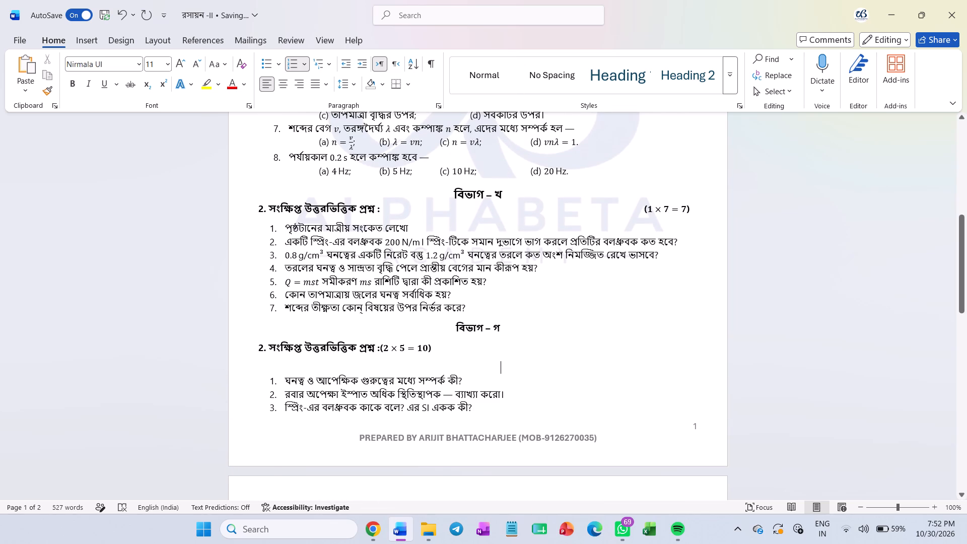
pyautogui.press('BackSpace')
pyautogui.press('BackSpace')
pyautogui.press('BackSpace')
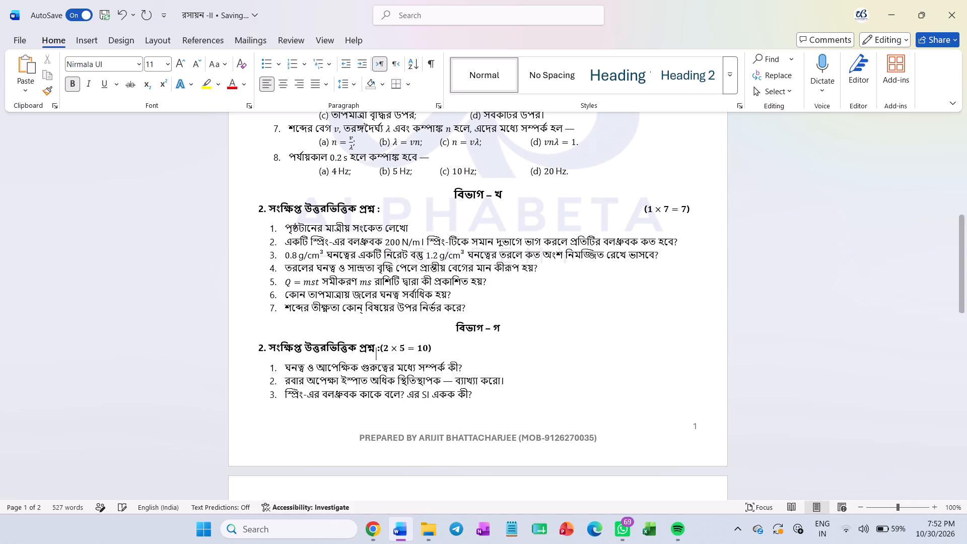
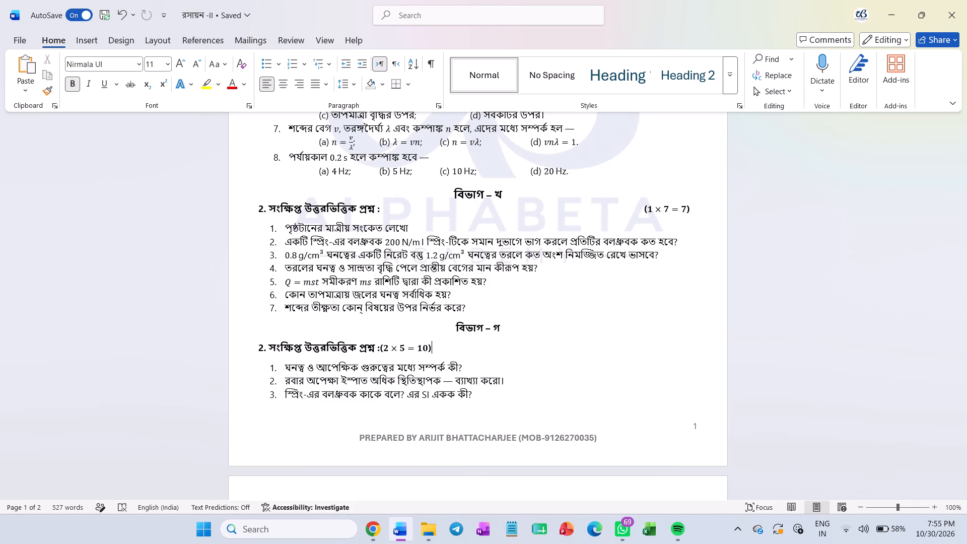
# Space the (2 × 5 = 10) marks away from the বিভাগ – গ question heading, roughly aligned with the (1 × 7 = 7) marks above.
pyautogui.scroll(-1, 411, 370)
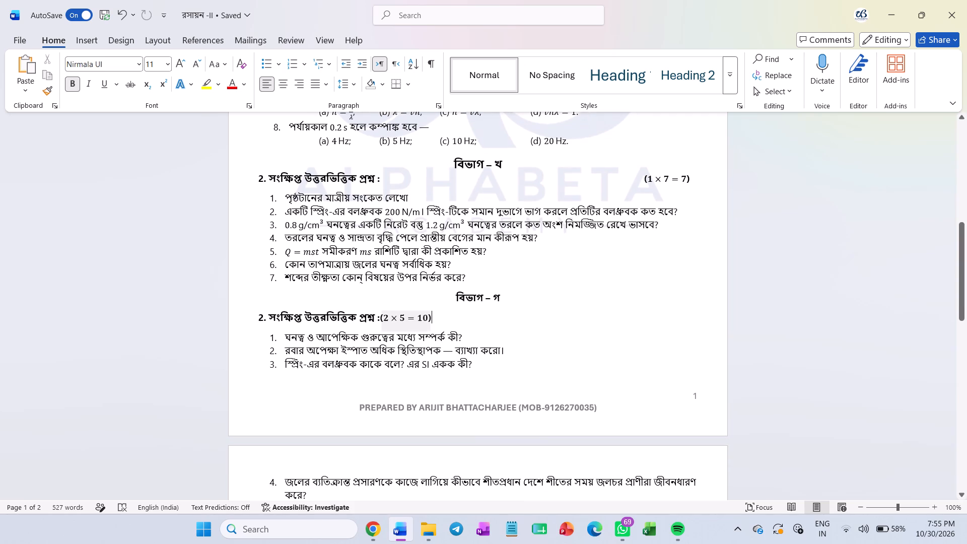
pyautogui.click(380, 314)
pyautogui.press('Tab')
pyautogui.press('Tab')
pyautogui.press('Tab')
pyautogui.press('Tab')
pyautogui.press('Tab')
pyautogui.press('Tab')
pyautogui.press('Tab')
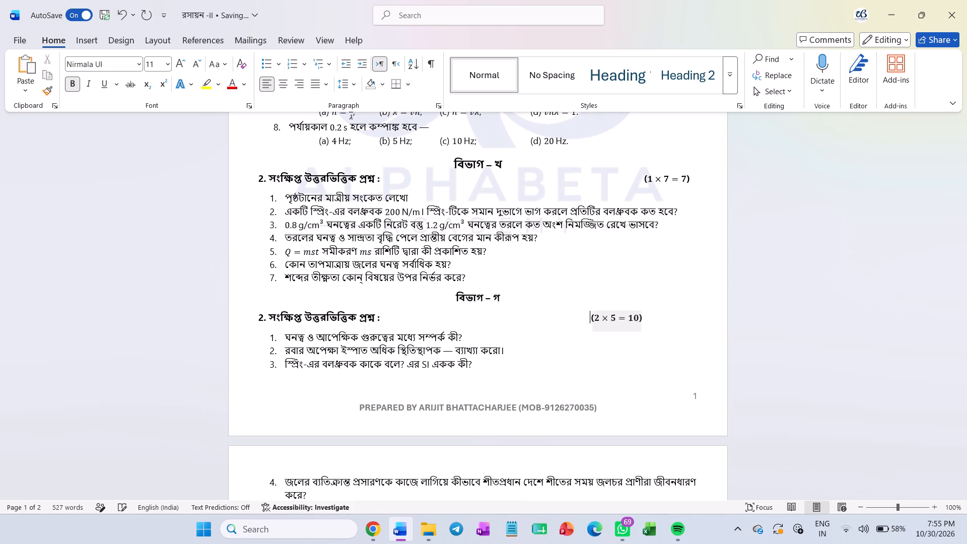
pyautogui.press('Tab')
pyautogui.press('Tab')
pyautogui.press('BackSpace')
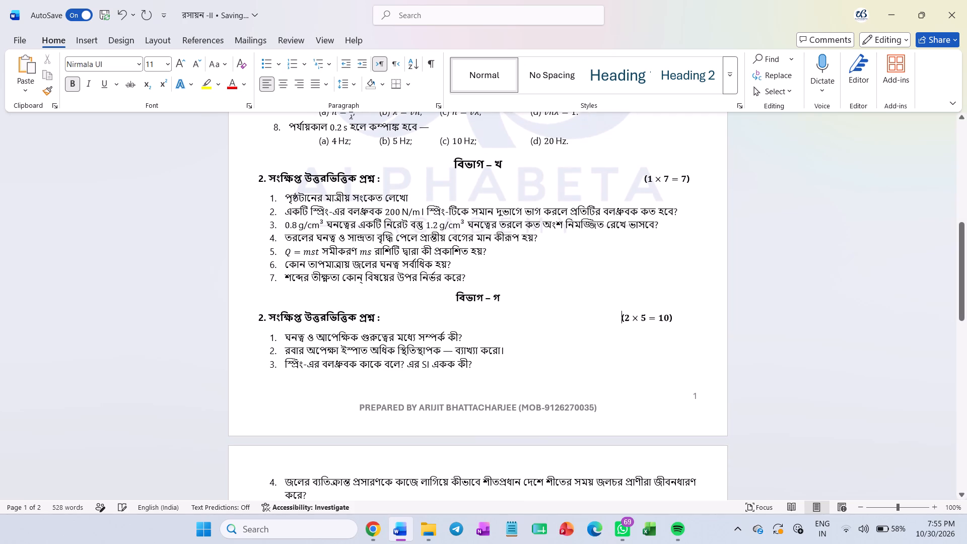
pyautogui.press('space')
pyautogui.press('space')
pyautogui.press('space')
pyautogui.press('space')
pyautogui.press('space')
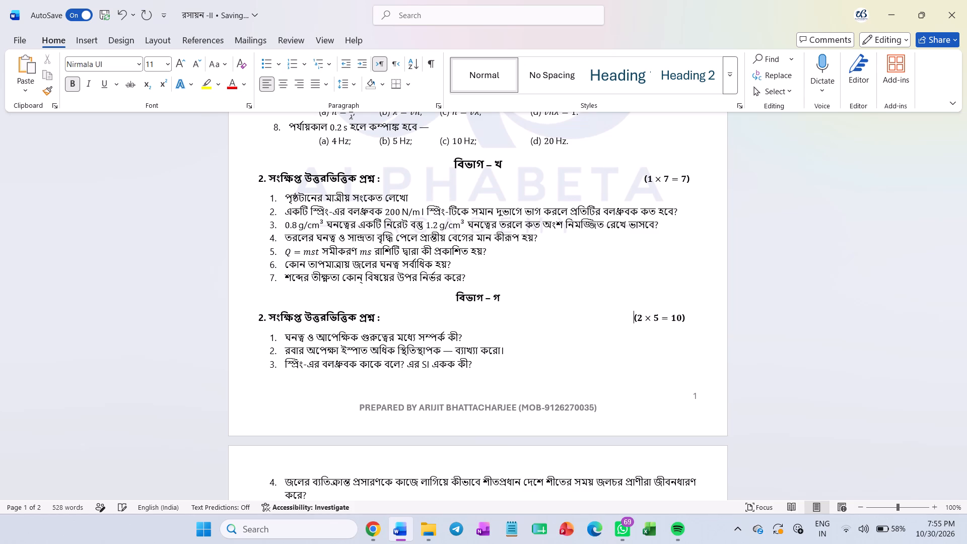
pyautogui.press('space')
pyautogui.press('space')
pyautogui.press('space')
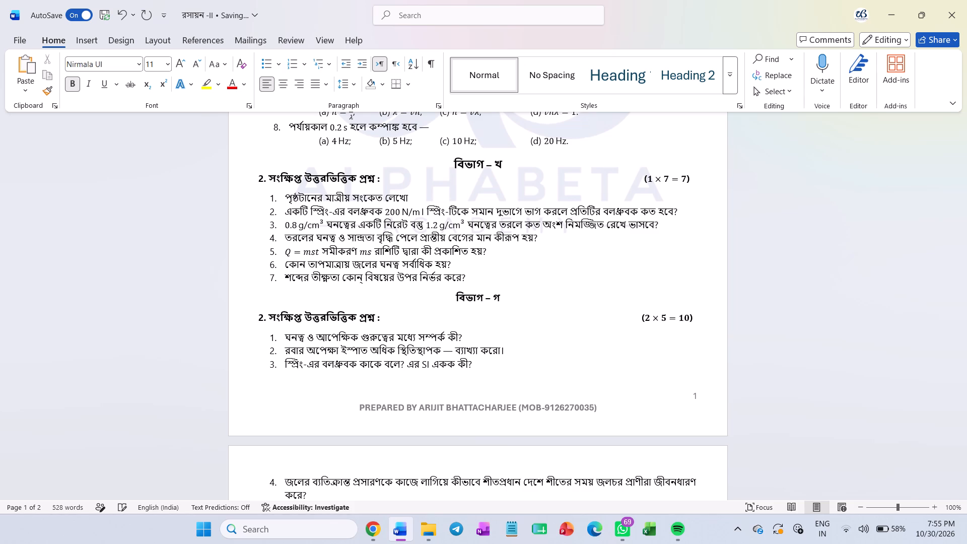
# Review the layout and questions from the page header through বিভাগ – ক, খ and গ to the Group – D heading.
pyautogui.scroll(-1, 260, 413)
pyautogui.scroll(-1, 287, 382)
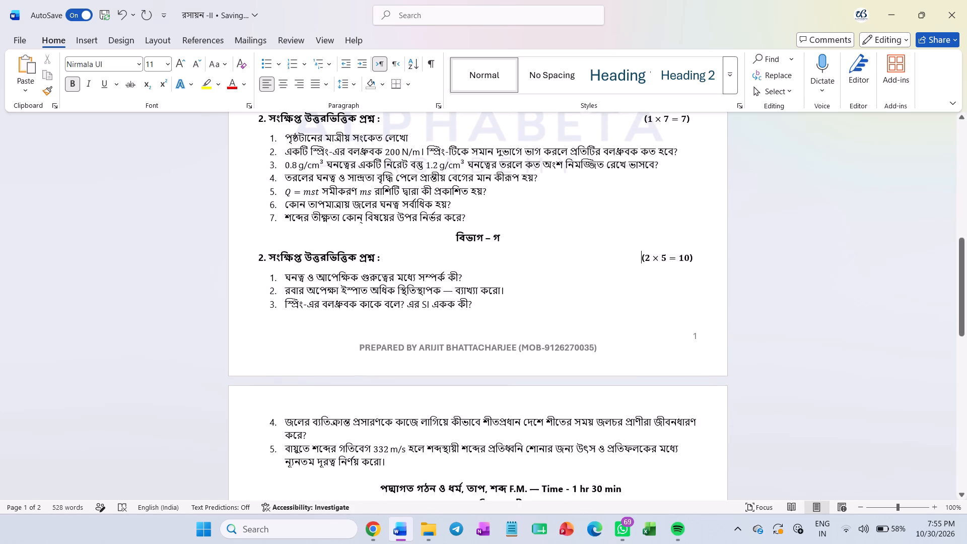
pyautogui.click(304, 328)
pyautogui.doubleClick(304, 327)
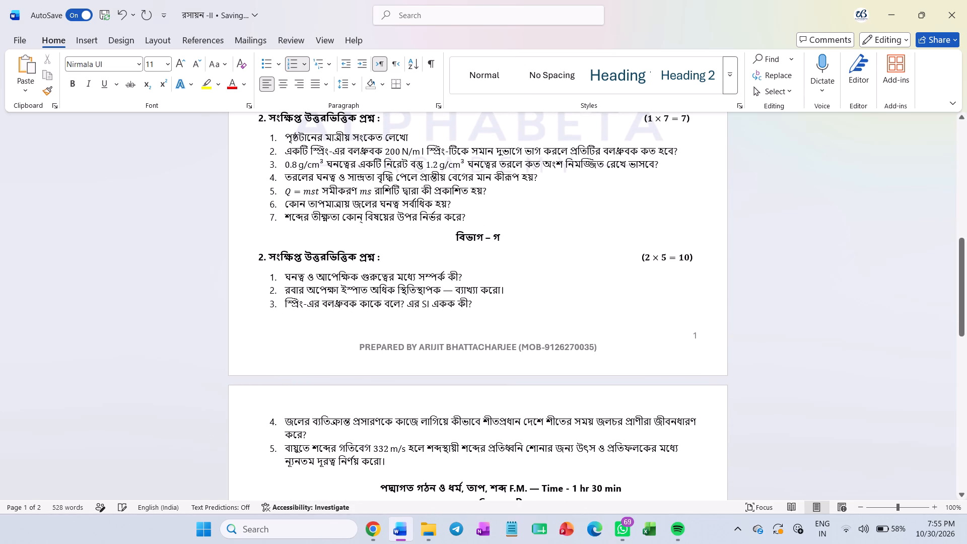
pyautogui.click(292, 424)
pyautogui.click(294, 287)
pyautogui.click(282, 315)
pyautogui.scroll(-4, 285, 271)
pyautogui.scroll(9, 285, 271)
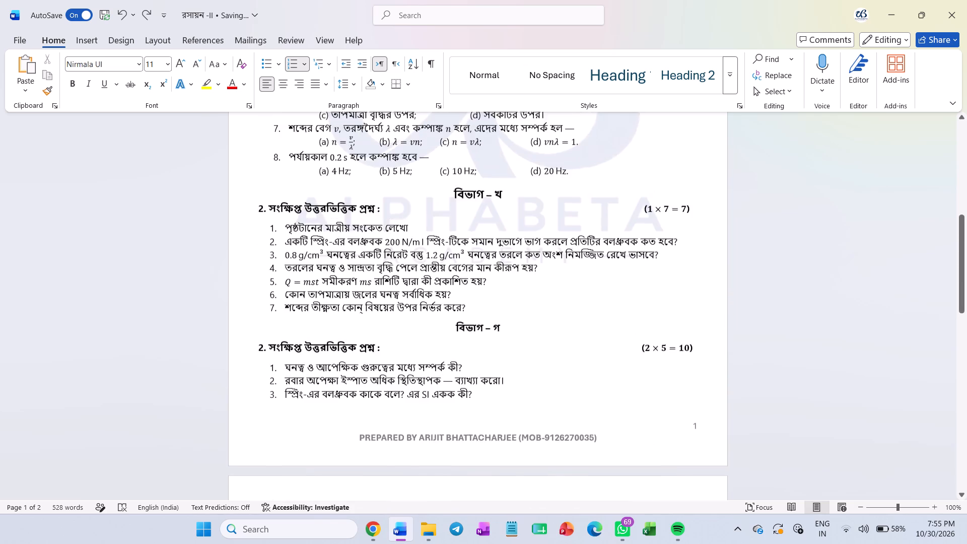
pyautogui.scroll(12, 285, 271)
pyautogui.scroll(-1, 285, 271)
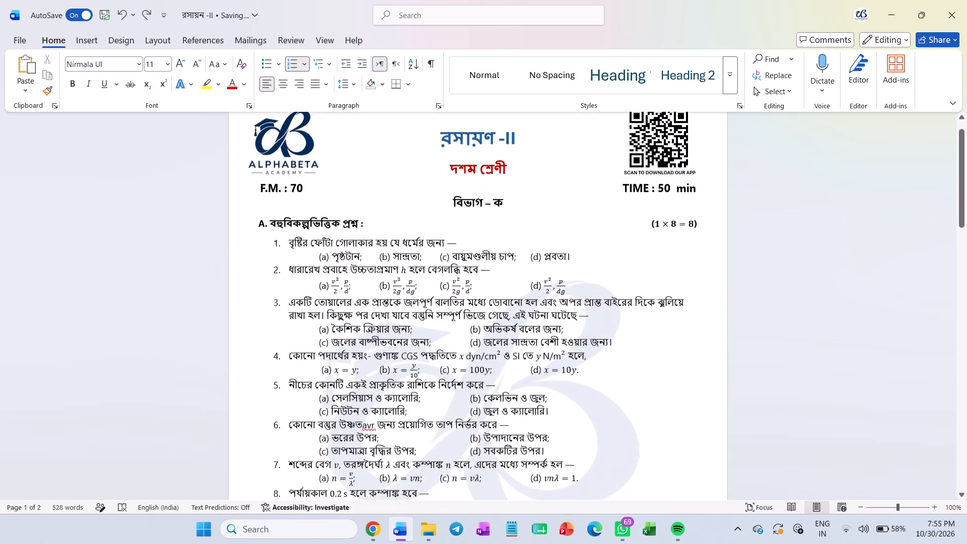
pyautogui.scroll(4, 285, 271)
pyautogui.scroll(-10, 285, 271)
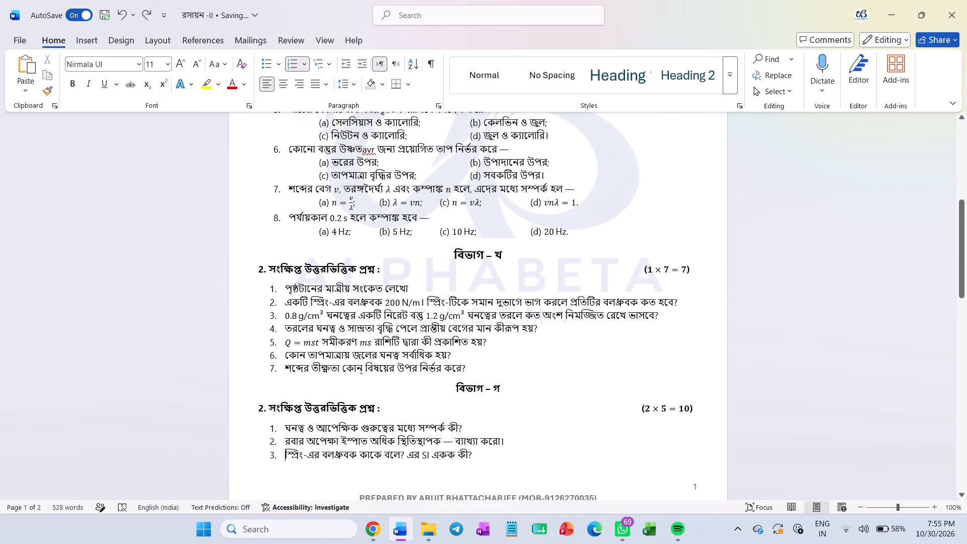
pyautogui.scroll(-3, 285, 271)
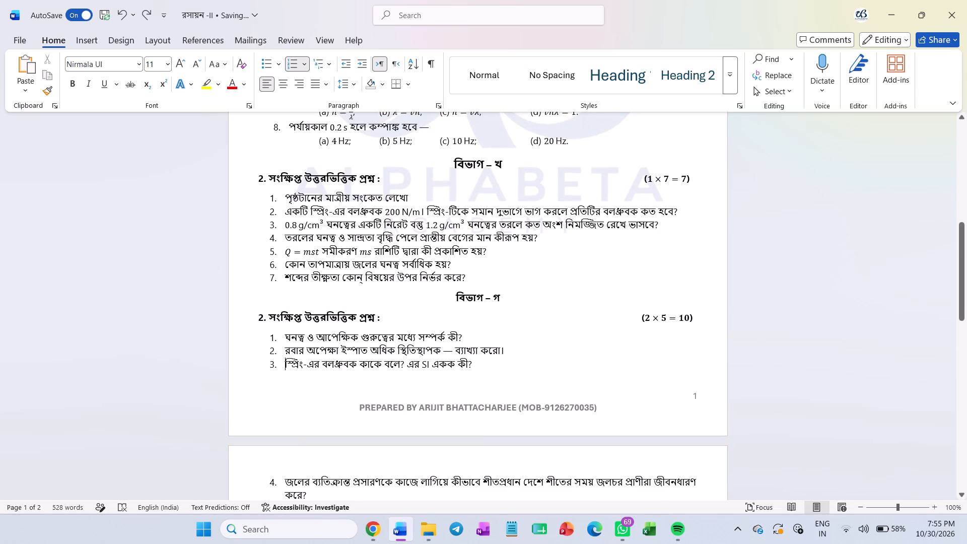
pyautogui.scroll(-6, 286, 271)
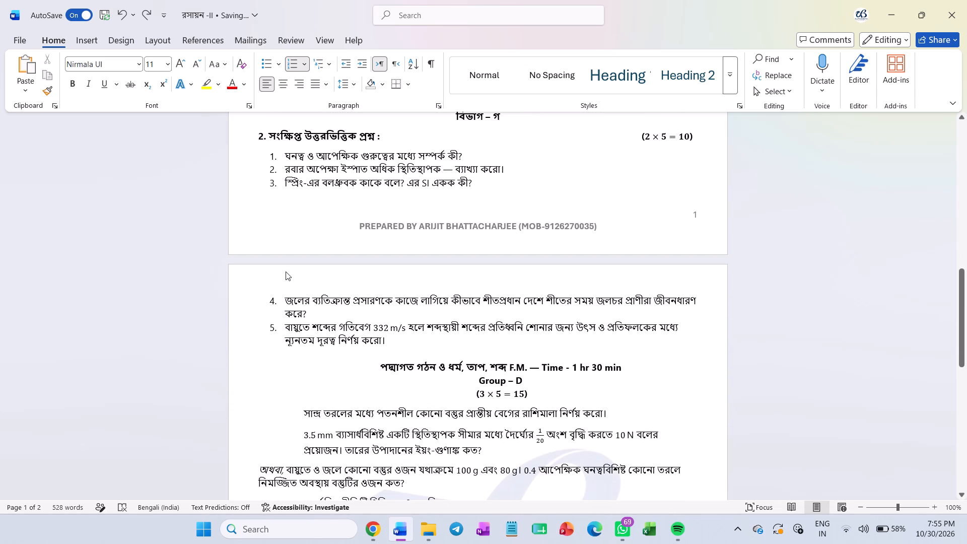
# Move "পদ্মাগত গঠন ও ধর্ম, তাপ, শব্দ" from the line above Group – D into the page title, replacing রসায়ণ.
pyautogui.scroll(-3, 287, 271)
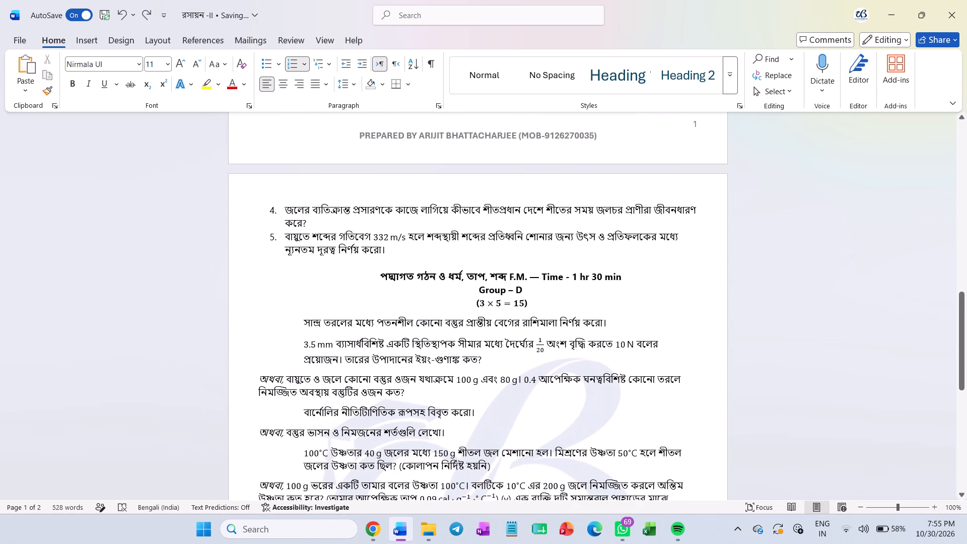
pyautogui.moveTo(378, 277); pyautogui.dragTo(458, 280)
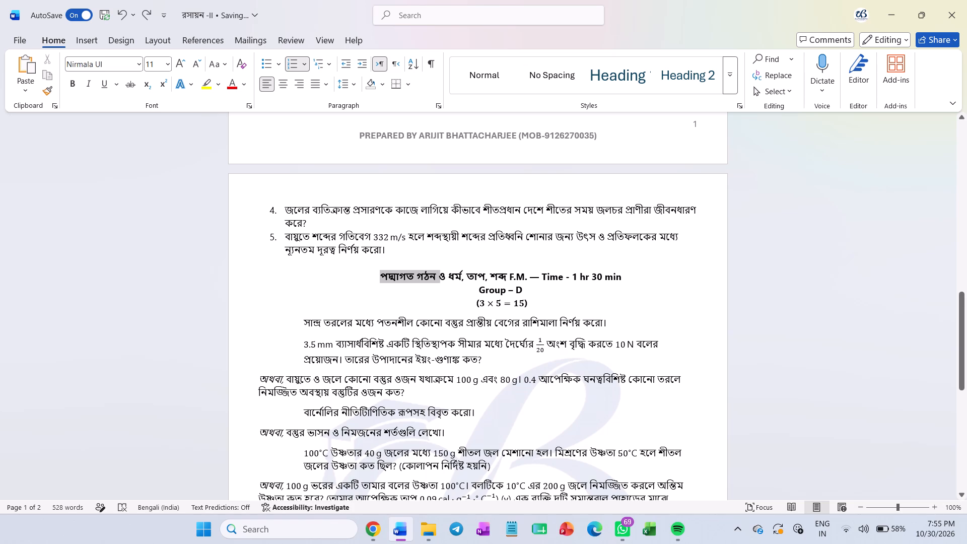
pyautogui.moveTo(458, 280); pyautogui.dragTo(511, 275)
pyautogui.hotkey('ctrl', 'c')
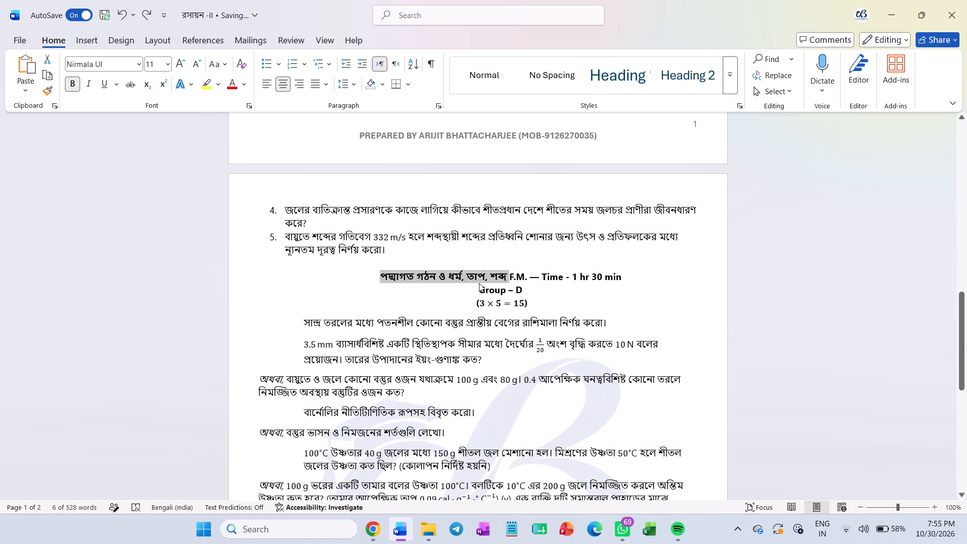
pyautogui.hotkey('ctrl', 'x')
pyautogui.scroll(14, 442, 300)
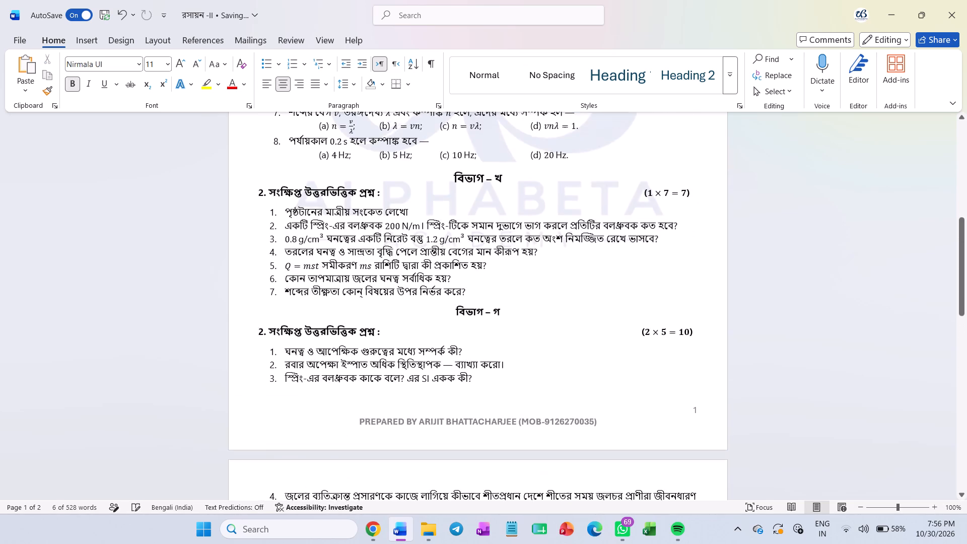
pyautogui.scroll(13, 442, 300)
pyautogui.doubleClick(454, 169)
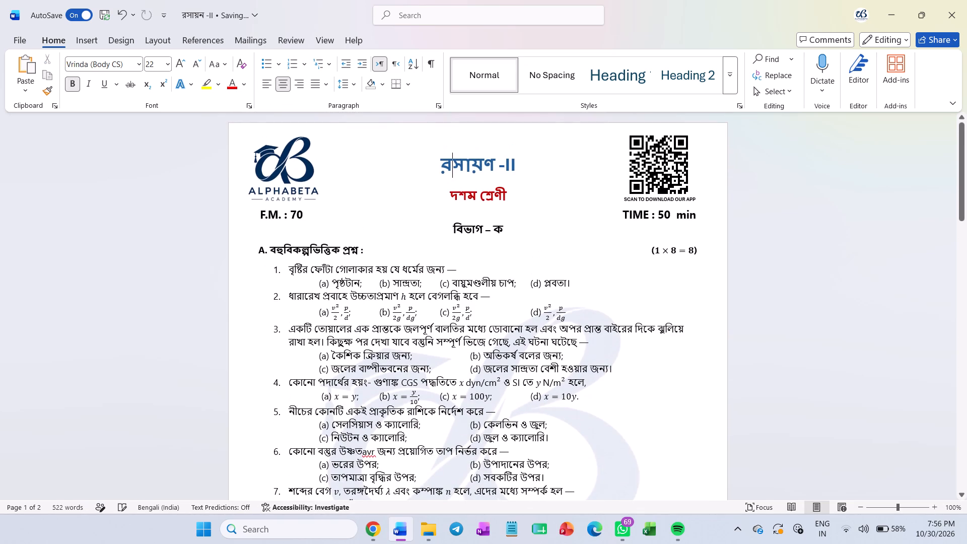
pyautogui.hotkey('ctrl', 'v')
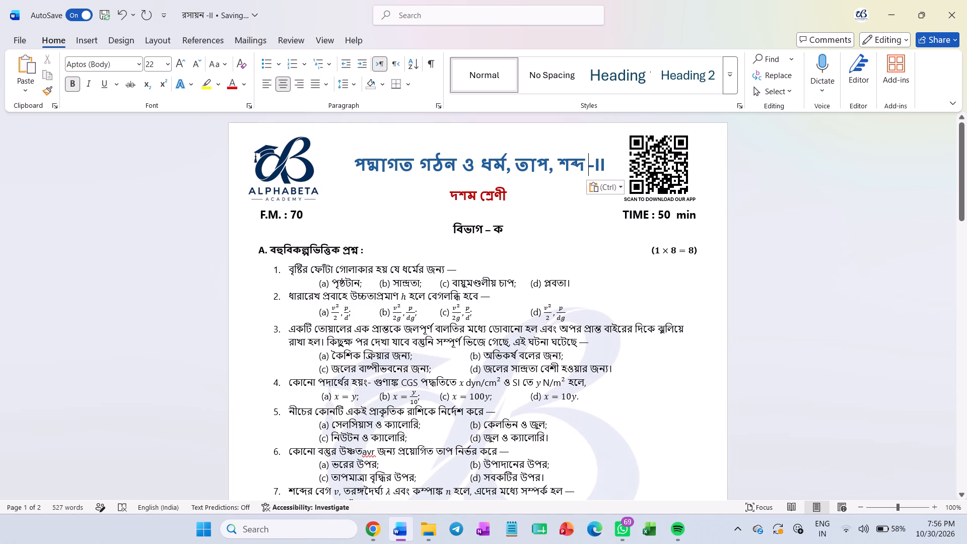
# Delete the "-II" from the end of the page title.
pyautogui.moveTo(590, 166); pyautogui.dragTo(598, 166)
pyautogui.moveTo(598, 166); pyautogui.dragTo(605, 165)
pyautogui.press('BackSpace')
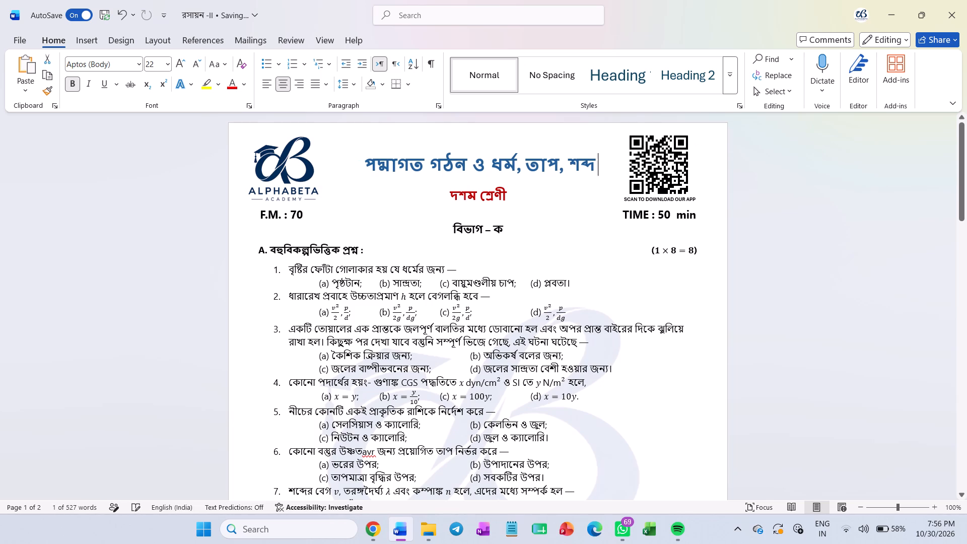
# Delete the first word, পদ্মাগত, from the page title.
pyautogui.moveTo(423, 169); pyautogui.dragTo(424, 168)
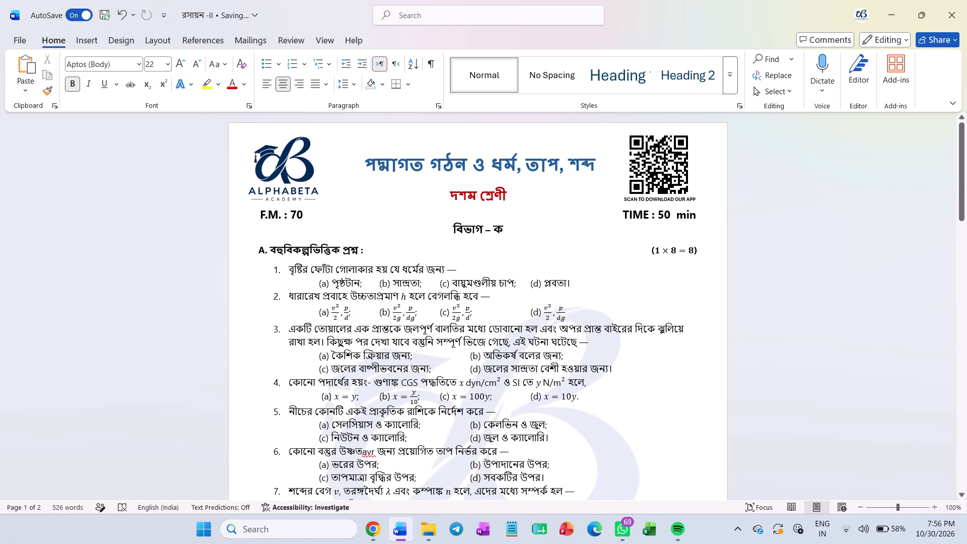
pyautogui.moveTo(424, 168); pyautogui.dragTo(371, 173)
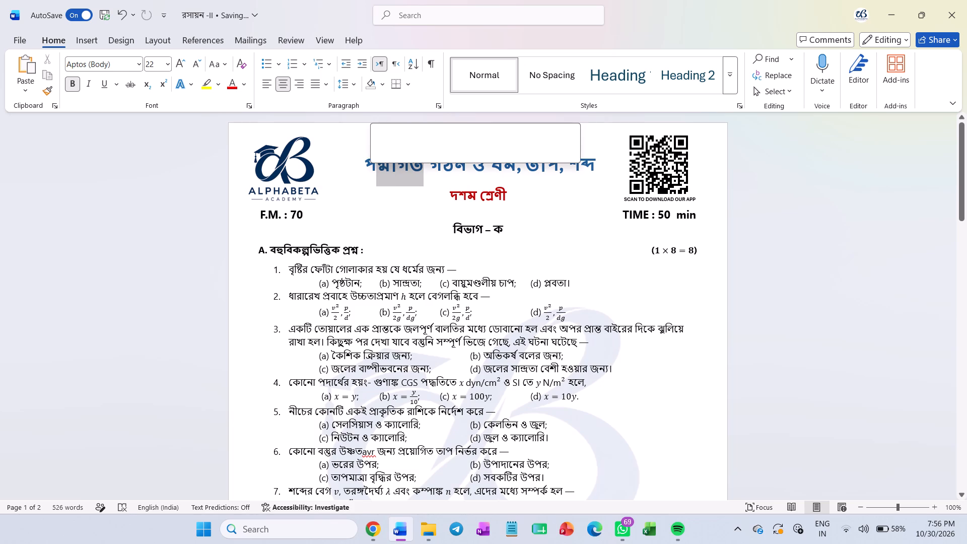
pyautogui.press('BackSpace')
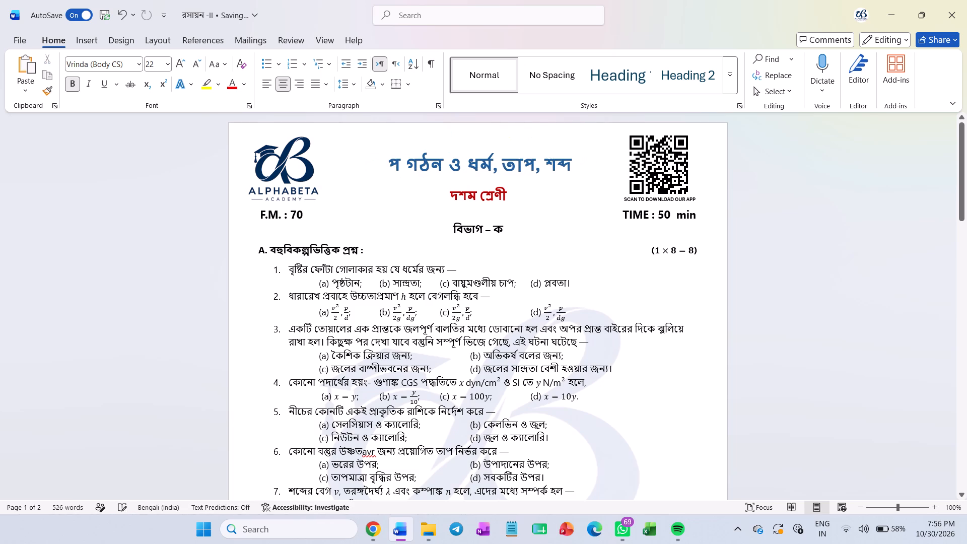
pyautogui.press('BackSpace')
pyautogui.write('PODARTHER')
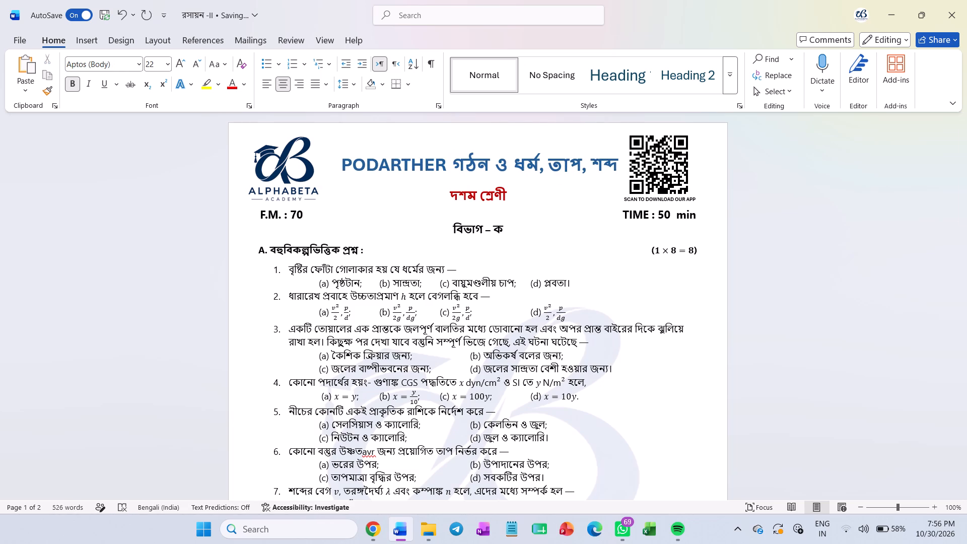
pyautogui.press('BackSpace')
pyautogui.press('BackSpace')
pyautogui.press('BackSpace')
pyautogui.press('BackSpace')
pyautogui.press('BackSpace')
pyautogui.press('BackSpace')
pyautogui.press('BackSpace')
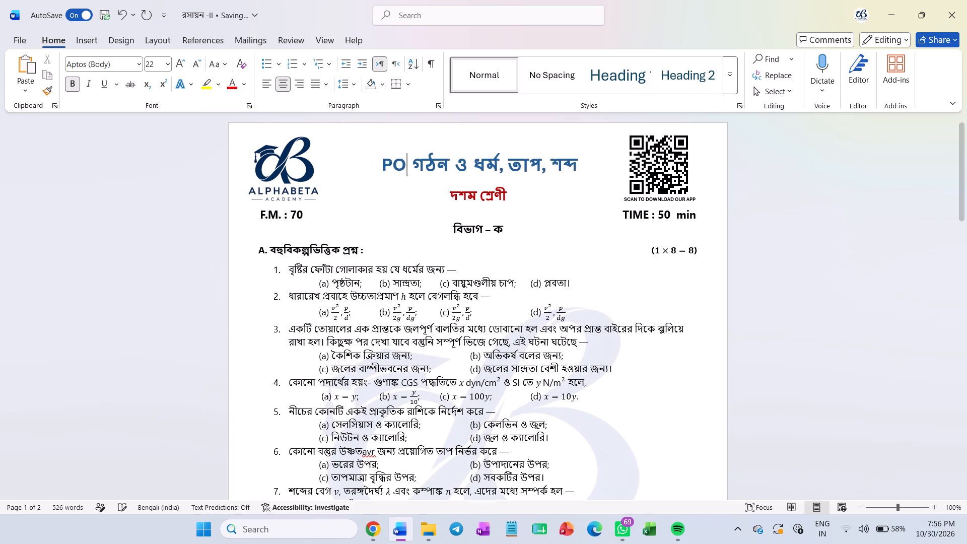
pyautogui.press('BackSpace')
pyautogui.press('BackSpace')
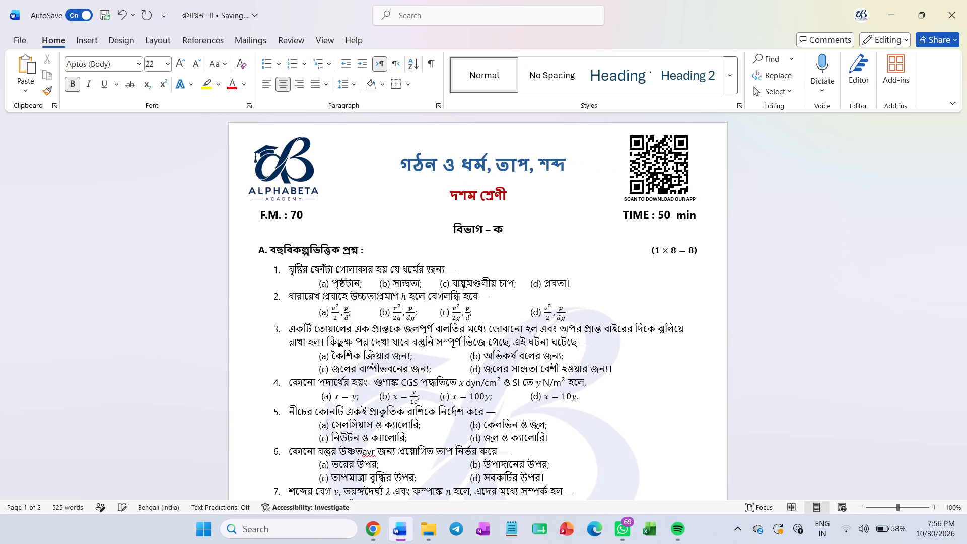
# Enter পদার্থের in Bengali as the first word of the page title, with a single space before গঠন.
pyautogui.write('PO')
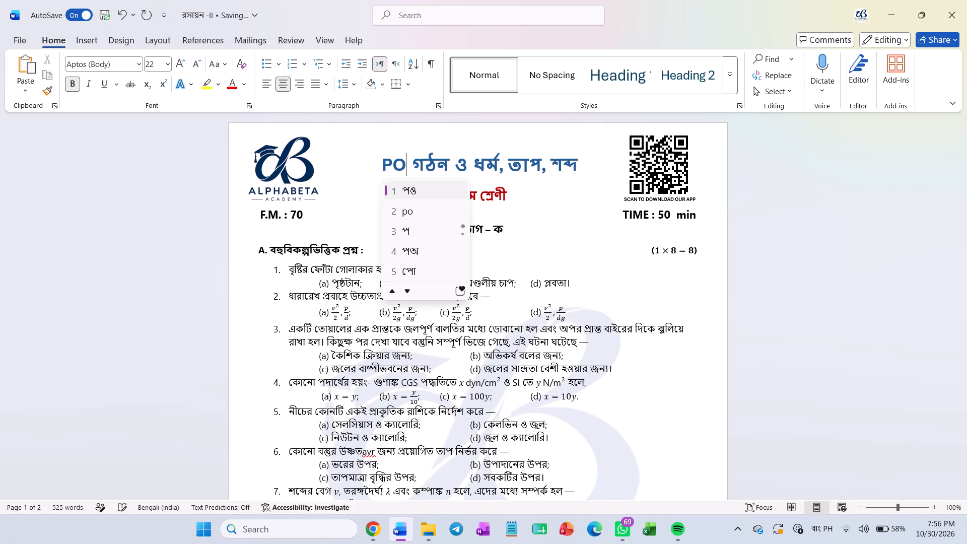
pyautogui.write('DARTHER')
pyautogui.press('space')
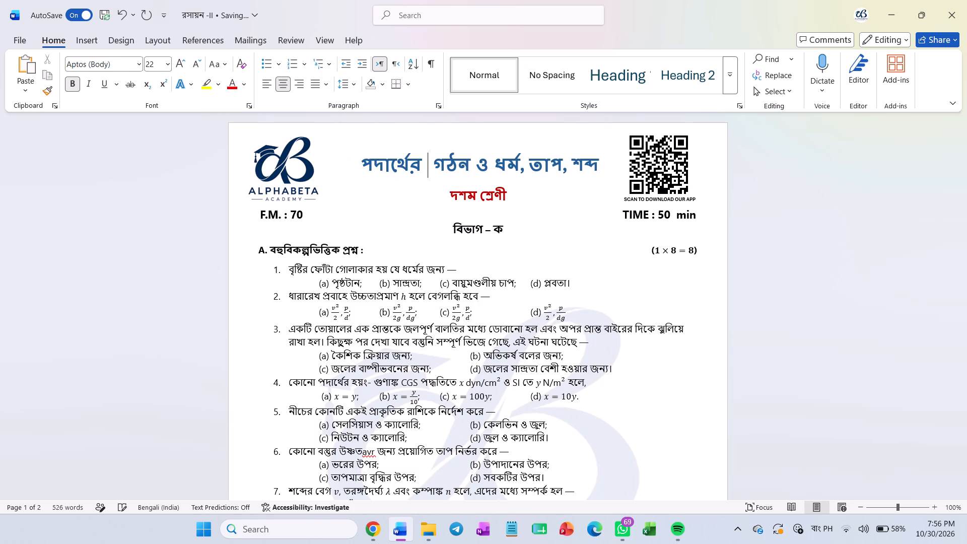
pyautogui.press('BackSpace')
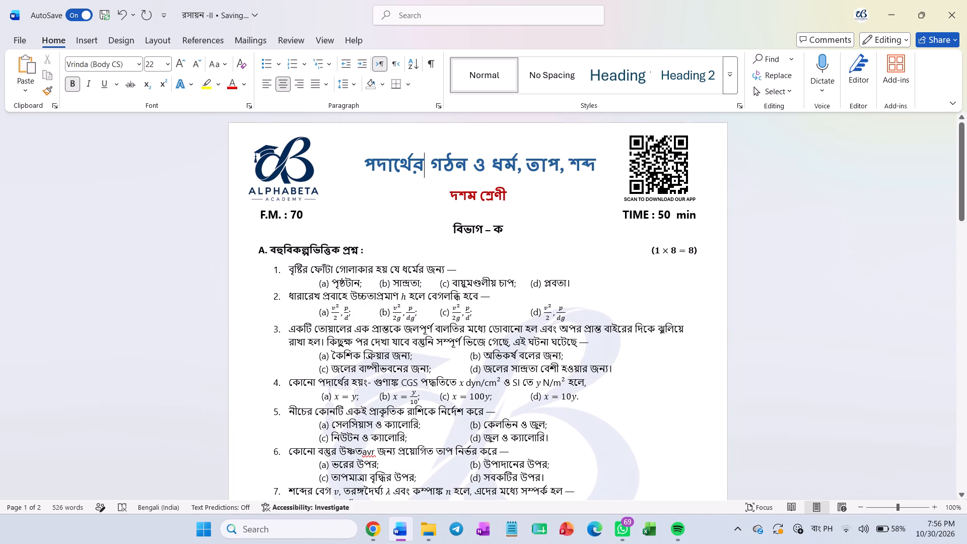
pyautogui.press('Right')
pyautogui.press('BackSpace')
pyautogui.press('space')
# Change the font of the whole page title to Nirmala UI.
pyautogui.moveTo(375, 164); pyautogui.dragTo(510, 171)
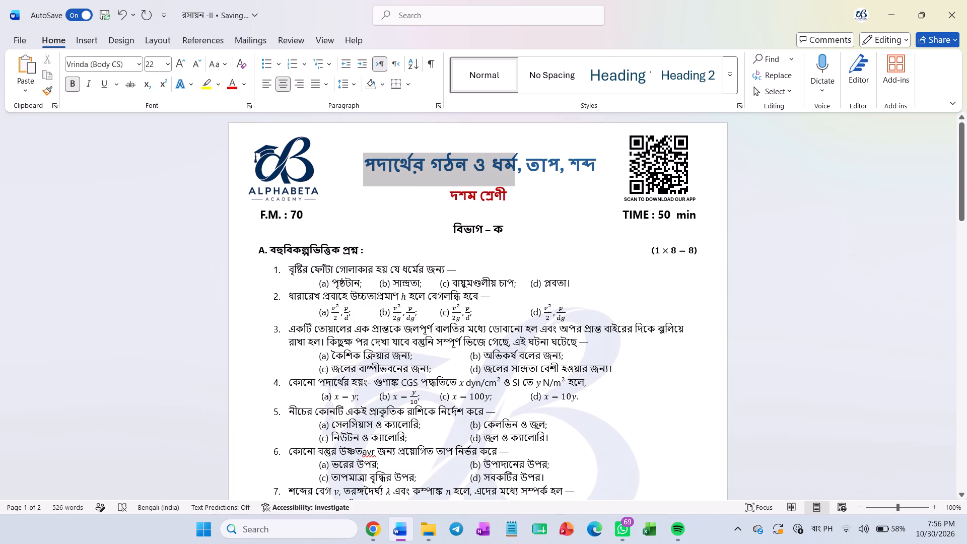
pyautogui.moveTo(510, 171); pyautogui.dragTo(589, 178)
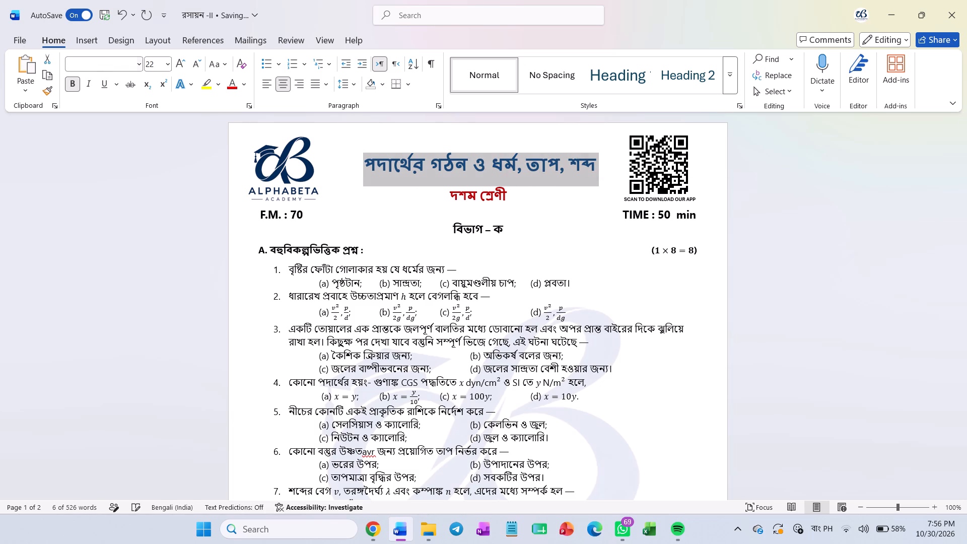
pyautogui.click(109, 60)
pyautogui.write('NI')
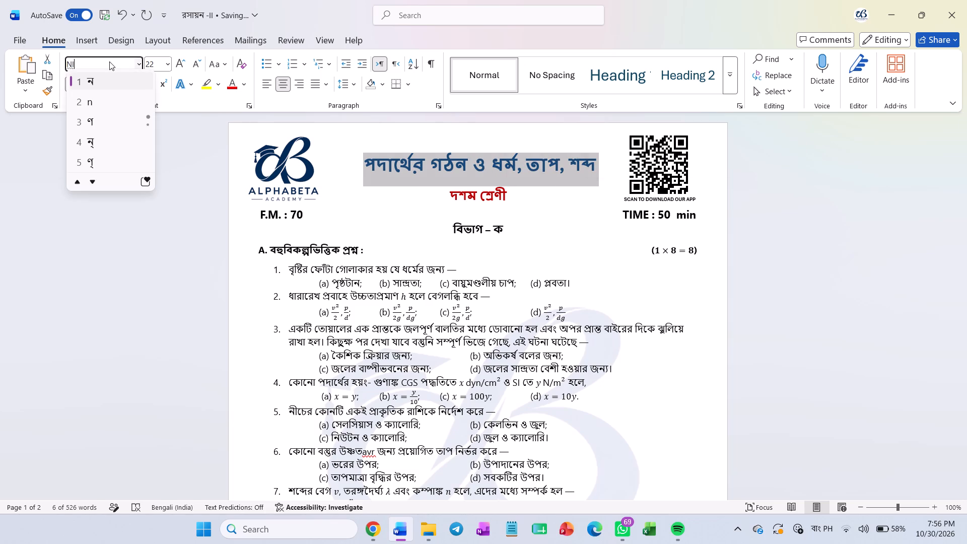
pyautogui.press('r')
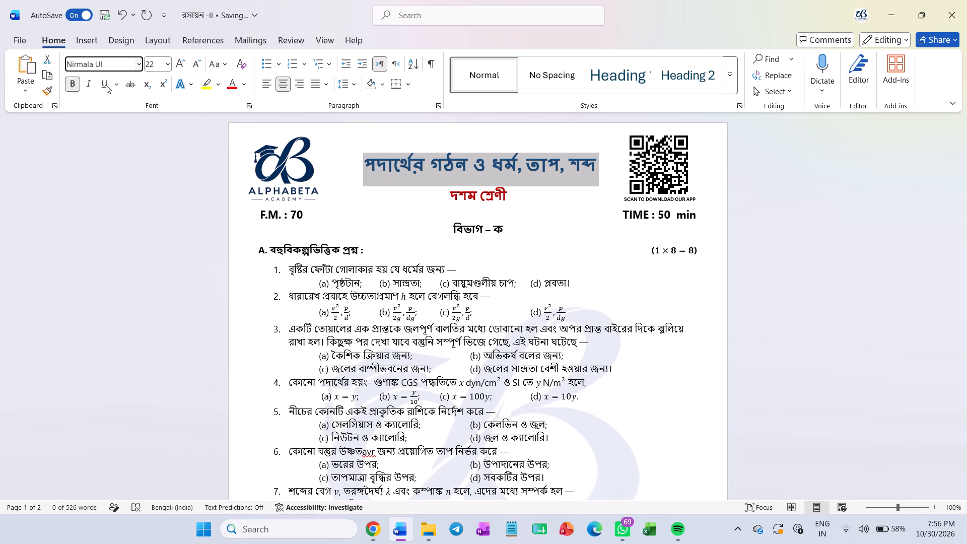
pyautogui.click(360, 171)
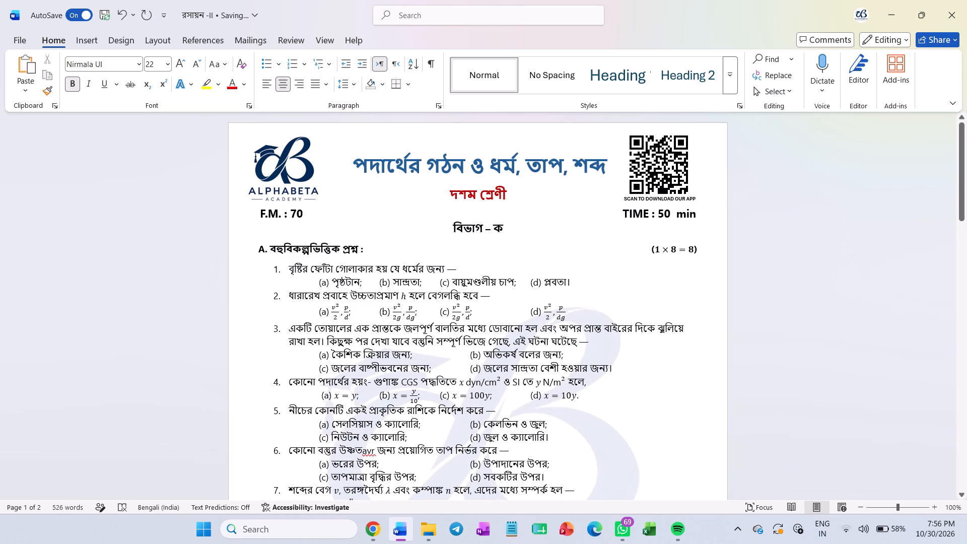
# Look over the first page's title, questions and section headings.
pyautogui.scroll(-1, 568, 171)
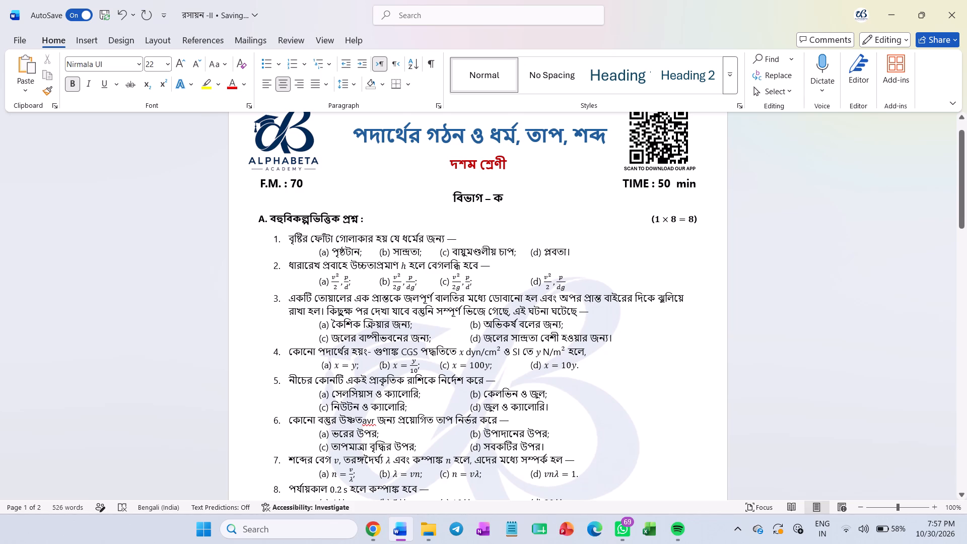
pyautogui.scroll(3, 594, 214)
pyautogui.scroll(-4, 720, 190)
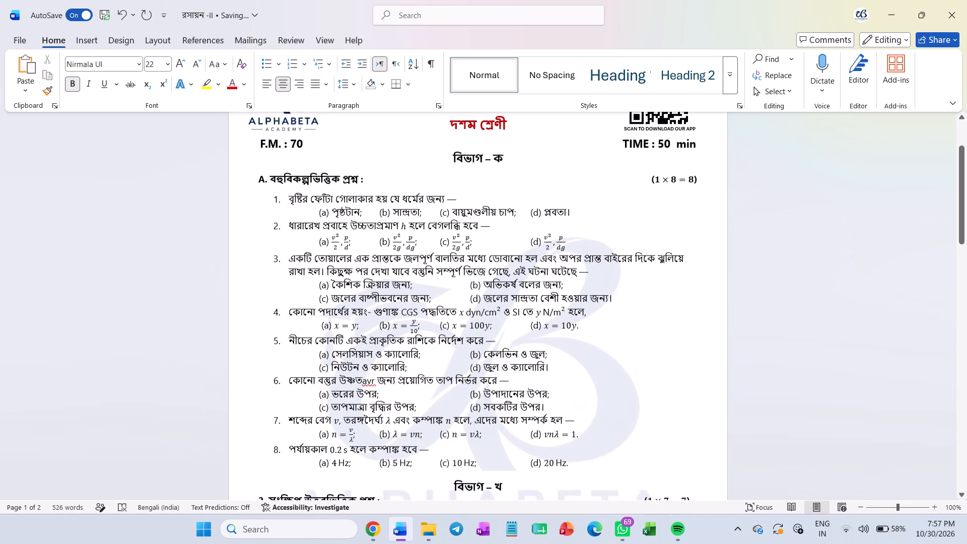
pyautogui.scroll(-4, 711, 190)
pyautogui.scroll(1, 705, 194)
pyautogui.scroll(-4, 687, 198)
pyautogui.scroll(-3, 545, 259)
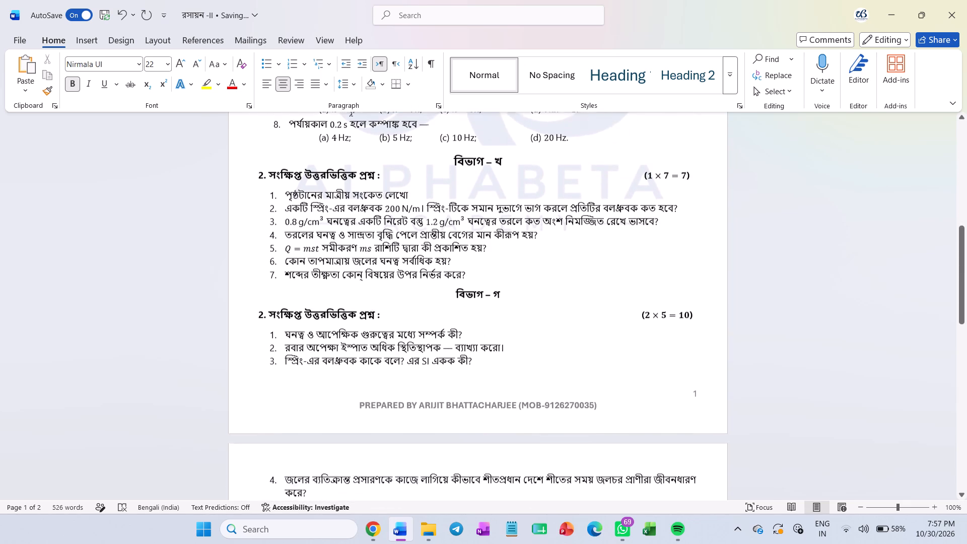
# Delete the blank line, the "F.M. — Time - 1 hr 30 min" line and the "Group – D" line above the (3 × 5 = 15) equation.
pyautogui.scroll(-1, 540, 262)
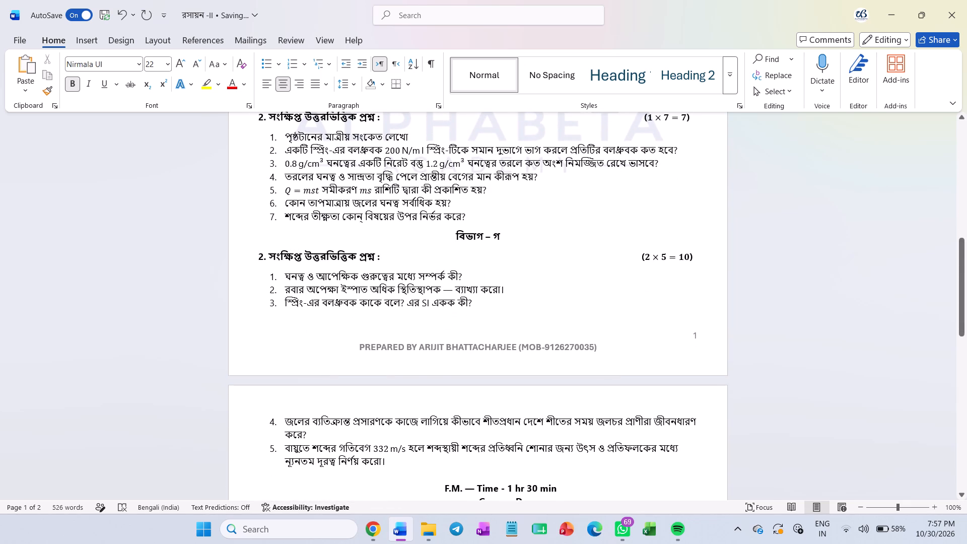
pyautogui.scroll(-7, 402, 213)
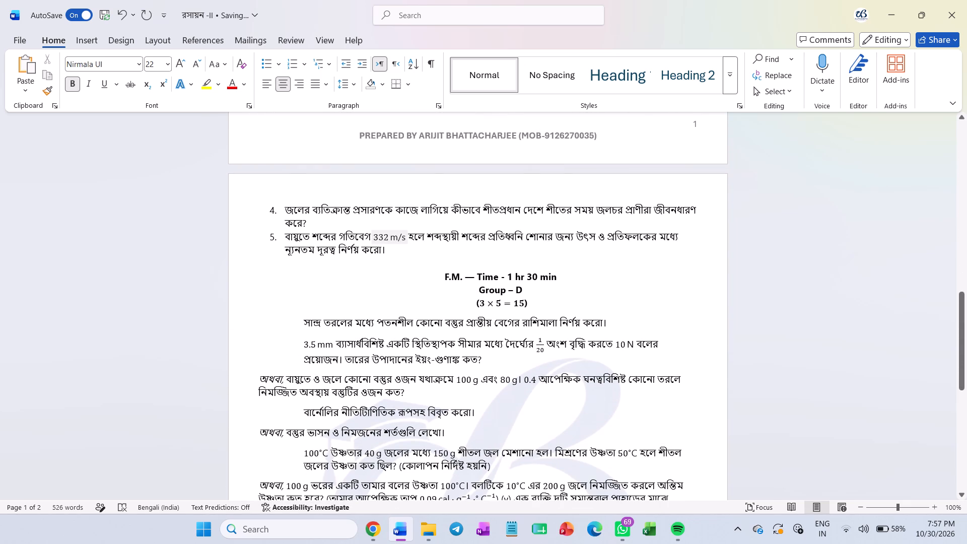
pyautogui.moveTo(441, 269); pyautogui.dragTo(543, 295)
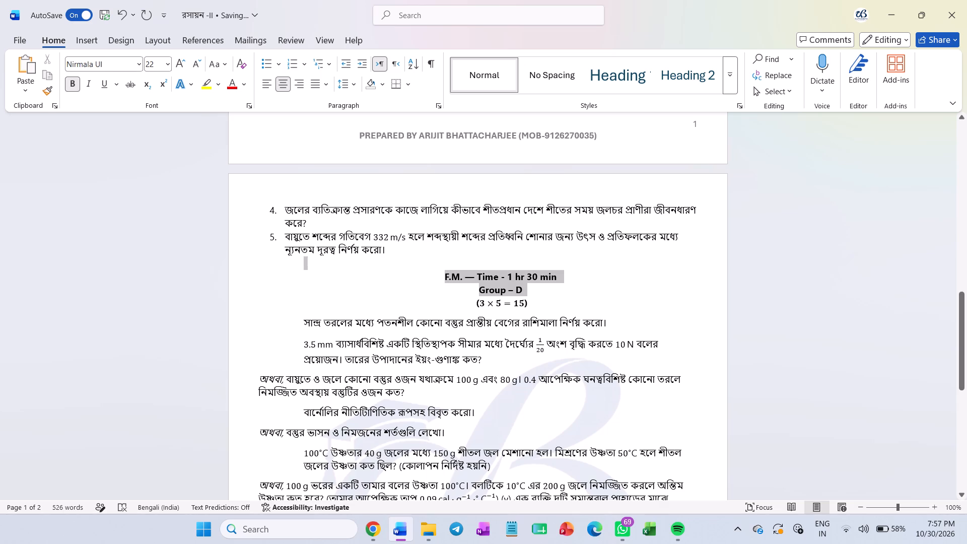
pyautogui.moveTo(543, 295); pyautogui.dragTo(543, 296)
pyautogui.press('BackSpace')
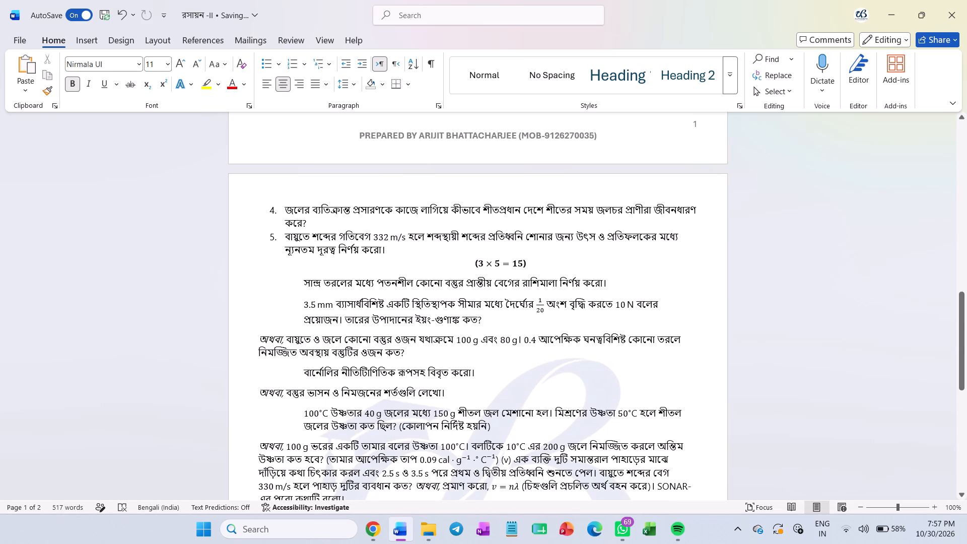
# Make all question paragraphs below the (3 × 5 = 15) equation a numbered list that restarts at 1.
pyautogui.scroll(-3, 295, 294)
pyautogui.moveTo(376, 411); pyautogui.dragTo(319, 309)
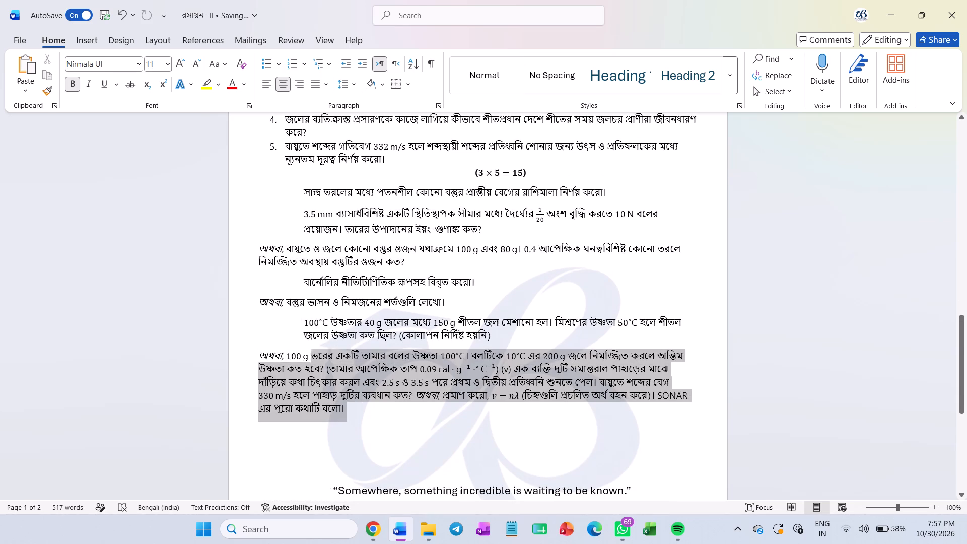
pyautogui.moveTo(319, 309); pyautogui.dragTo(299, 190)
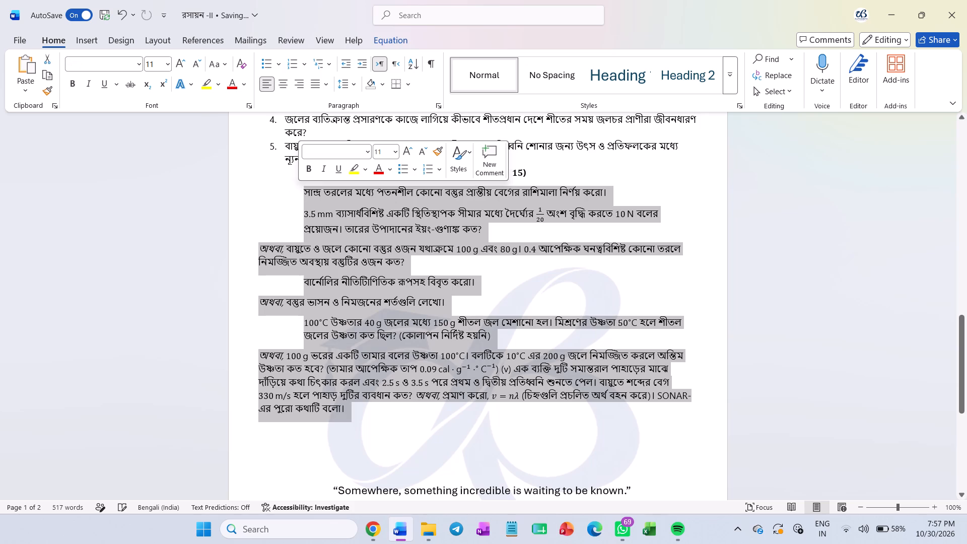
pyautogui.click(295, 67)
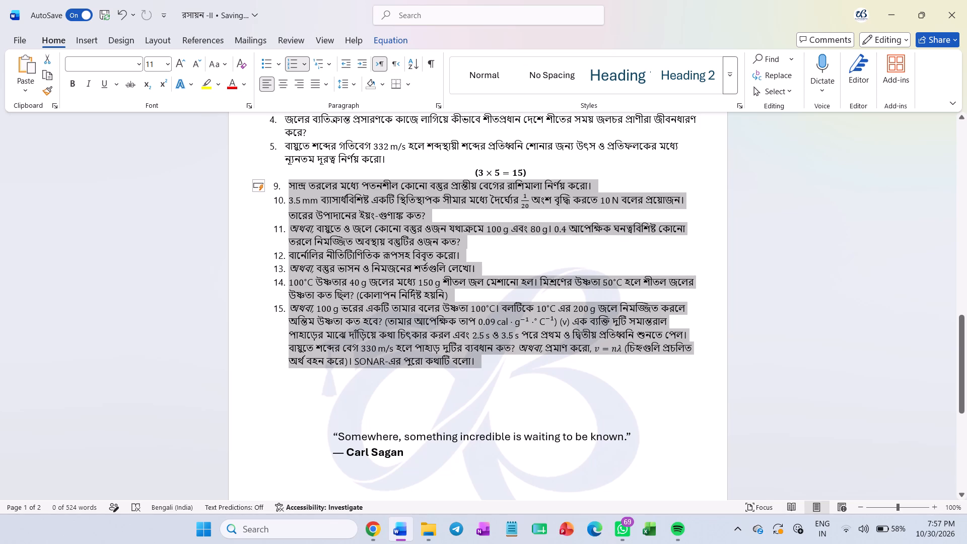
pyautogui.click(253, 187)
pyautogui.click(270, 208)
pyautogui.click(469, 411)
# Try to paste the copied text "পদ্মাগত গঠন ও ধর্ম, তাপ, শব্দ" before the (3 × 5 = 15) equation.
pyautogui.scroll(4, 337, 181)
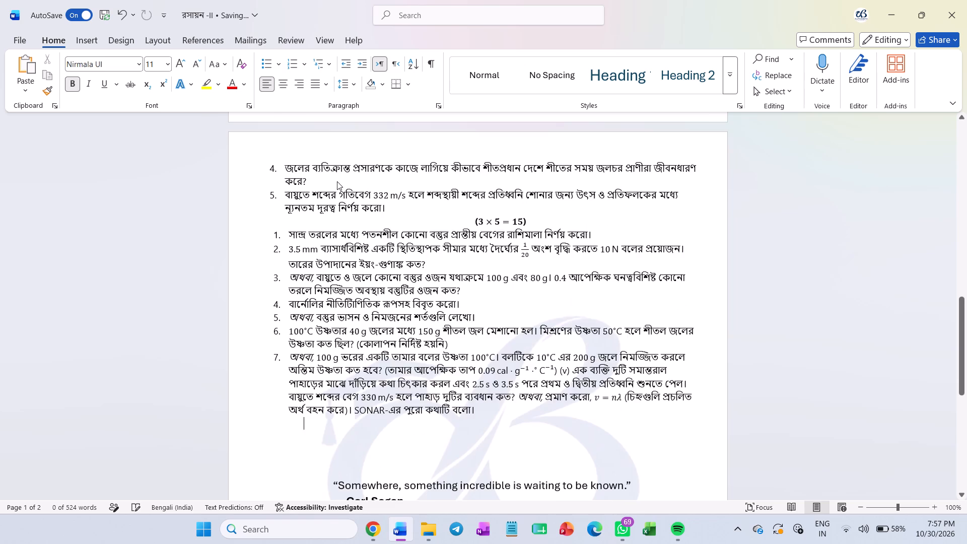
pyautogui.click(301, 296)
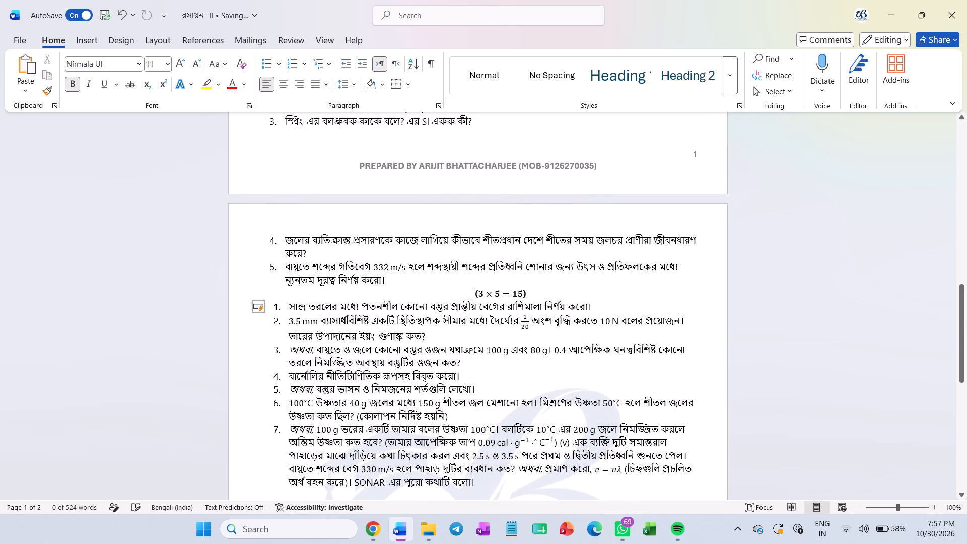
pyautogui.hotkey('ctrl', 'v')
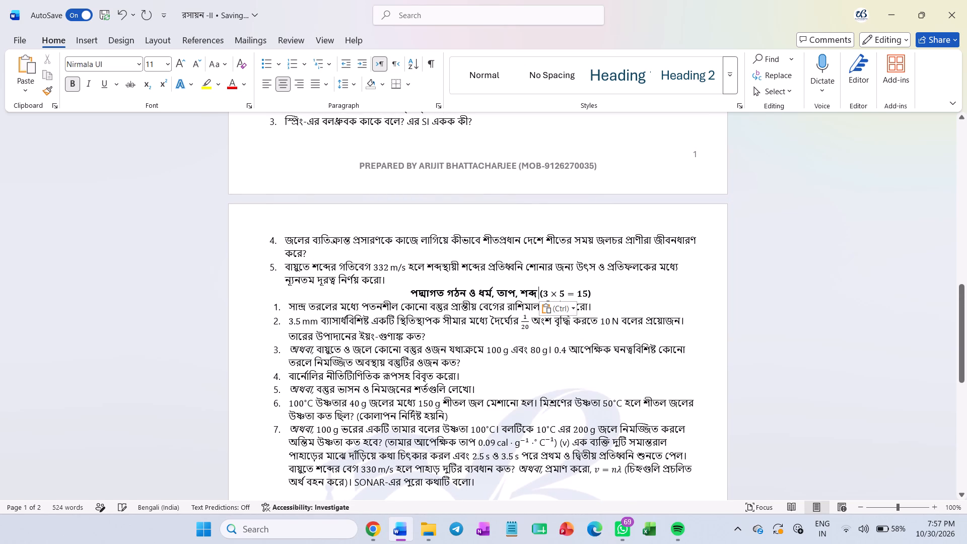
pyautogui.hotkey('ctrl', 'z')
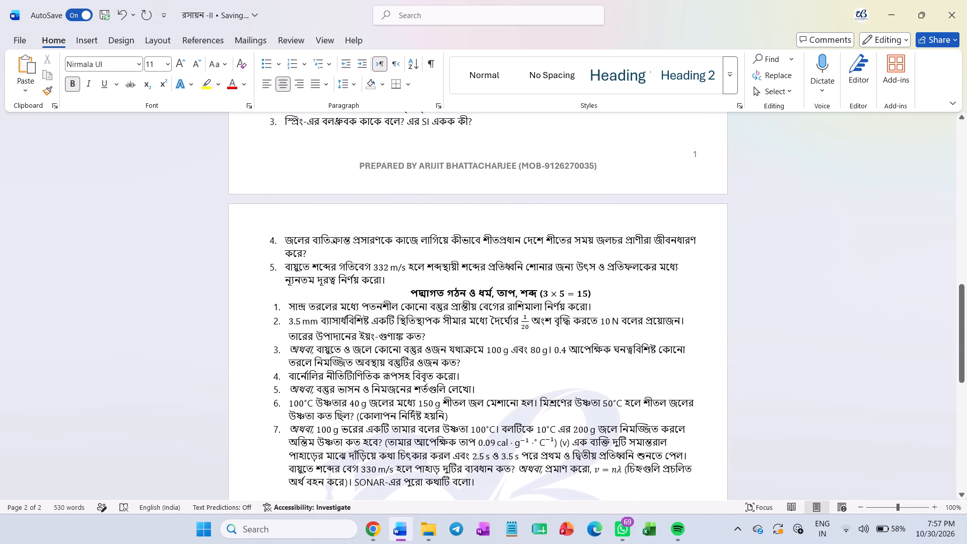
# Copy the heading "2. সংক্ষিপ্ত উত্তরভিত্তিক প্রশ্ন :" from বিভাগ – গ and paste it before the (3 × 5 = 15) equation.
pyautogui.scroll(7, 448, 294)
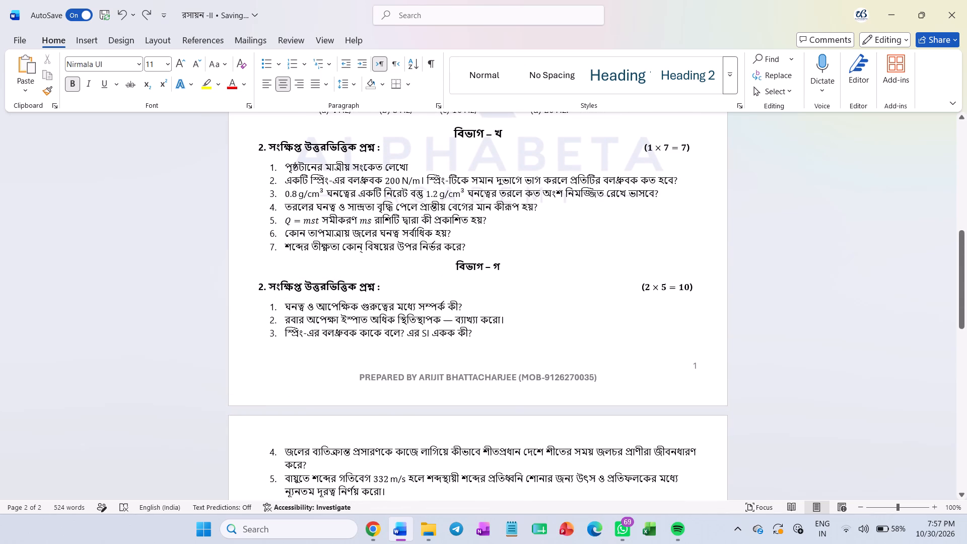
pyautogui.moveTo(376, 291); pyautogui.dragTo(295, 289)
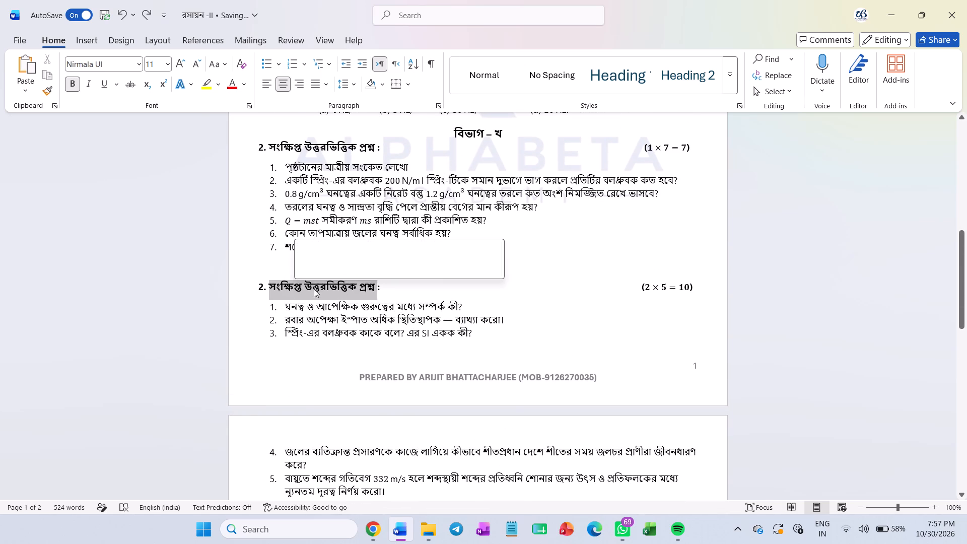
pyautogui.click(377, 277)
pyautogui.moveTo(391, 288); pyautogui.dragTo(339, 278)
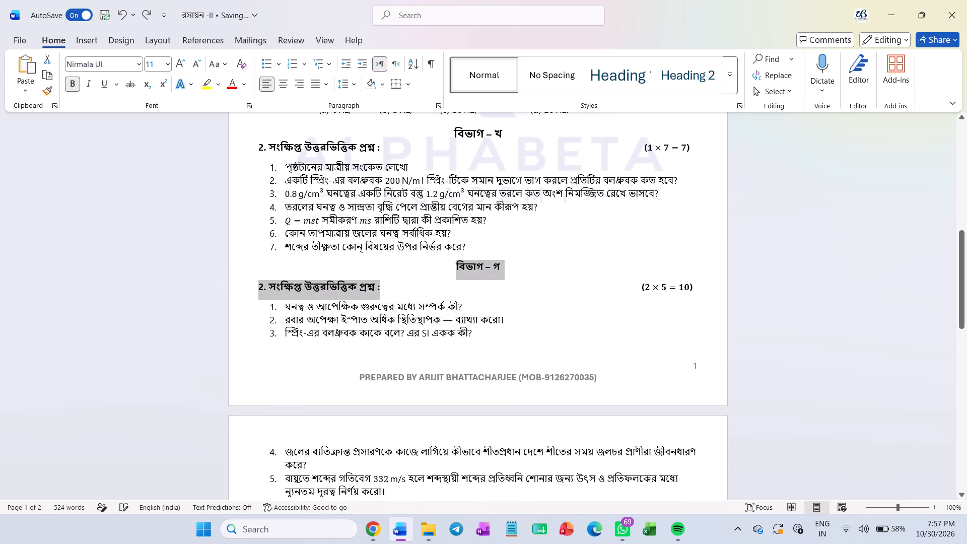
pyautogui.moveTo(339, 278); pyautogui.dragTo(262, 297)
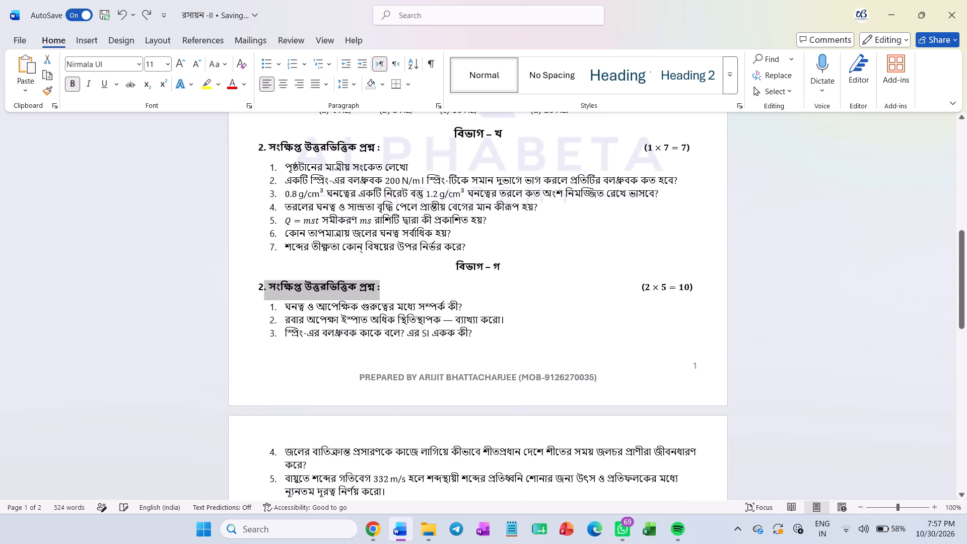
pyautogui.moveTo(262, 297); pyautogui.dragTo(254, 299)
pyautogui.hotkey('ctrl', 'c')
pyautogui.scroll(-5, 254, 299)
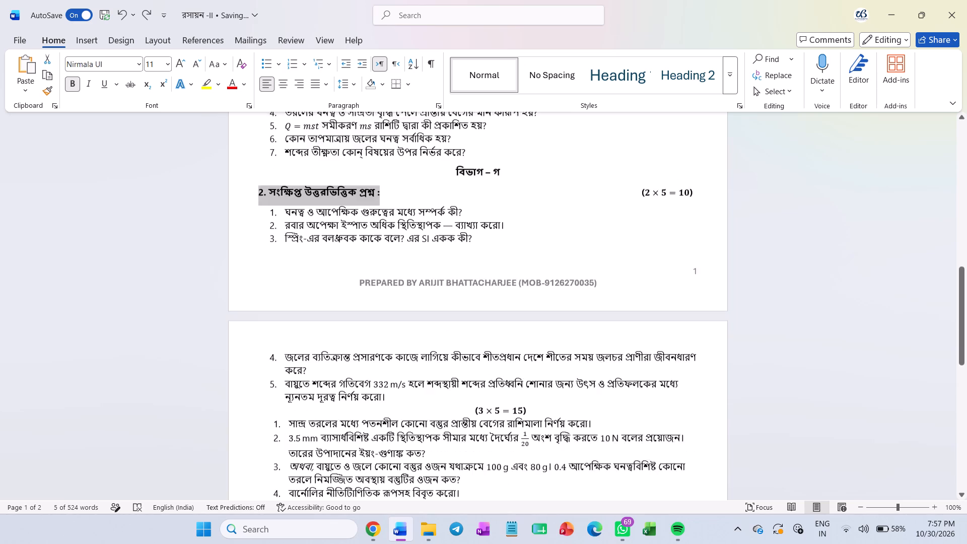
pyautogui.scroll(-5, 254, 300)
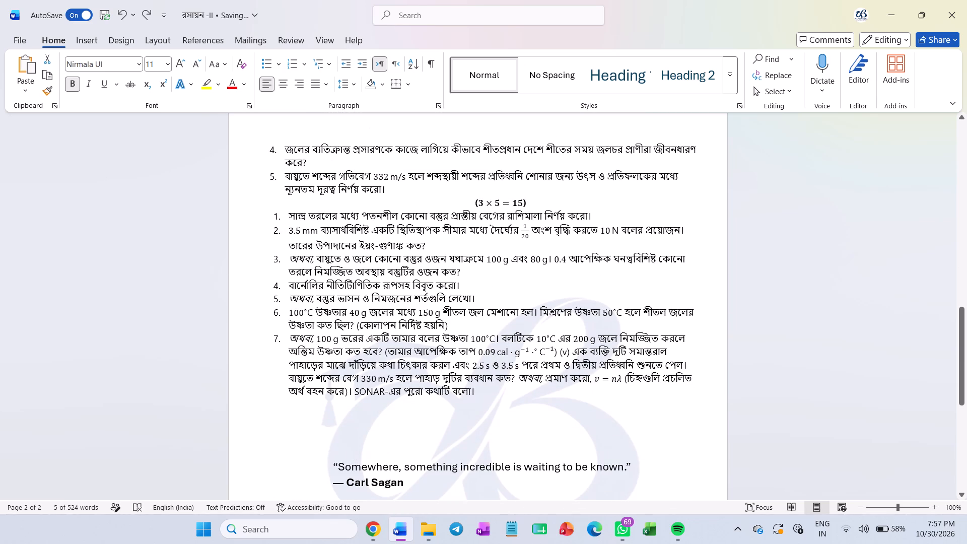
pyautogui.click(378, 207)
pyautogui.hotkey('ctrl', 'v')
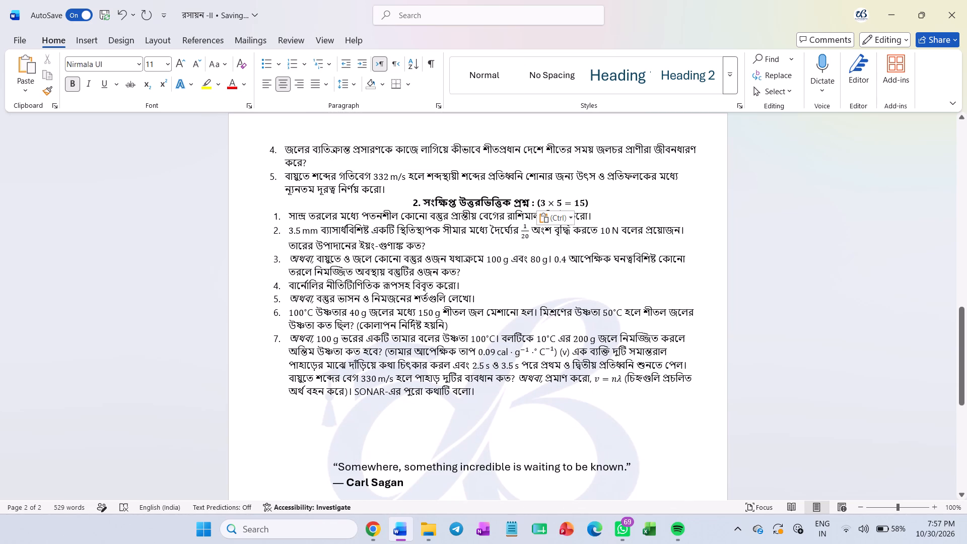
# Left-align the pasted section heading line and remove its indent so it starts at the page margin.
pyautogui.hotkey('ctrl', 'e')
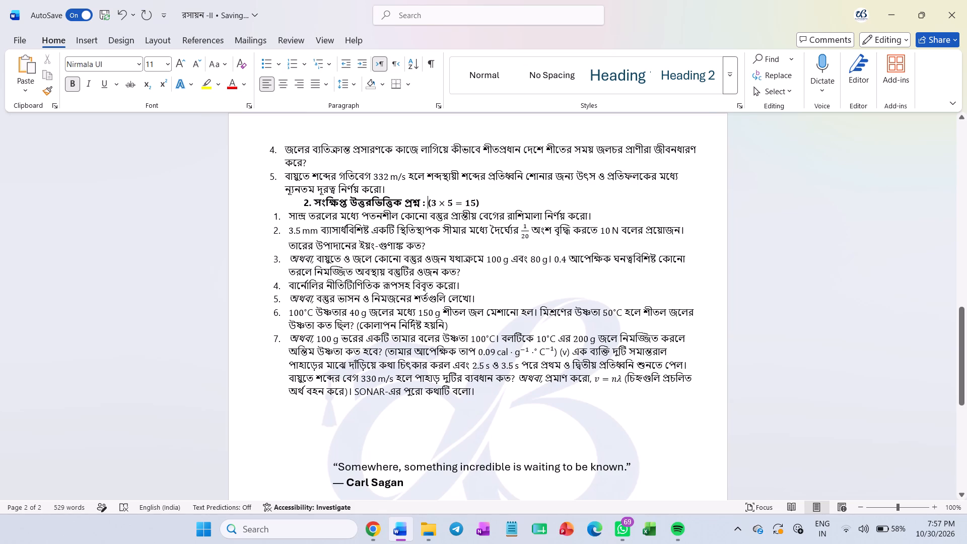
pyautogui.click(296, 202)
pyautogui.press('BackSpace')
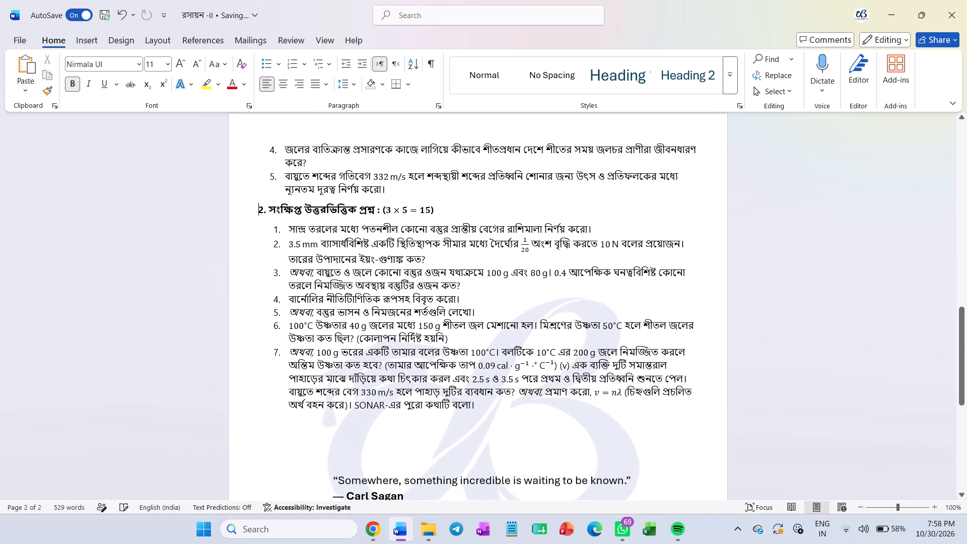
# Remove the list numbers from the অথবা alternatives at items 7 and 5, keeping their text indented under the preceding questions.
pyautogui.scroll(5, 283, 252)
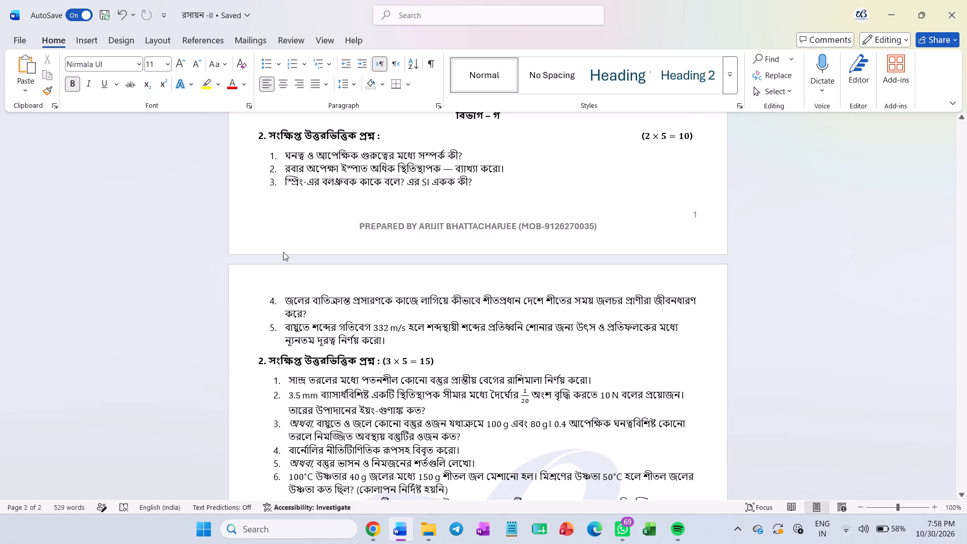
pyautogui.scroll(-3, 374, 332)
pyautogui.scroll(-1, 349, 379)
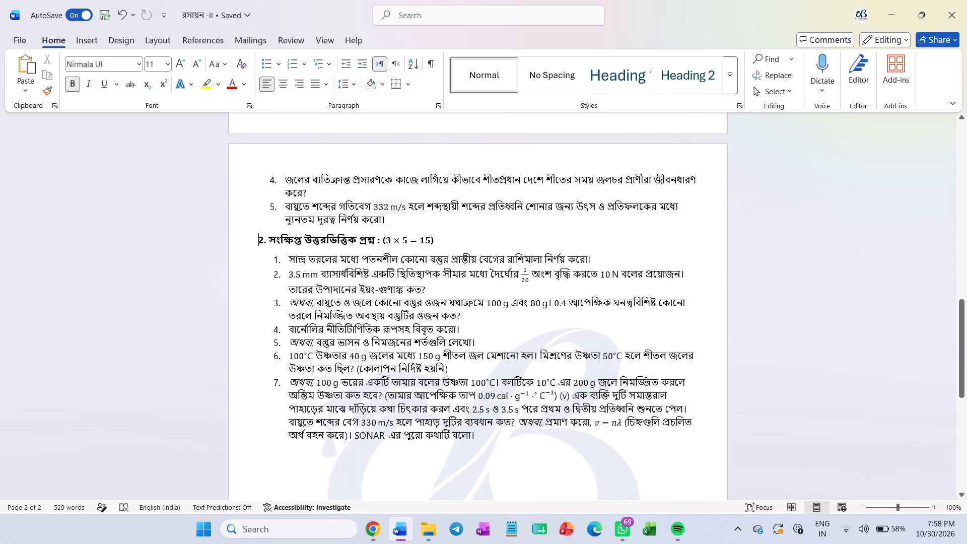
pyautogui.click(286, 384)
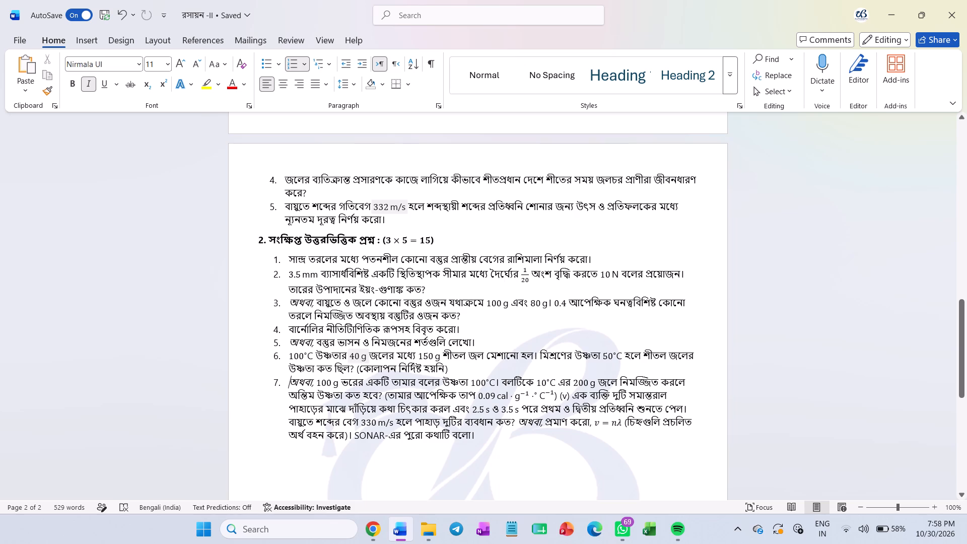
pyautogui.press('BackSpace')
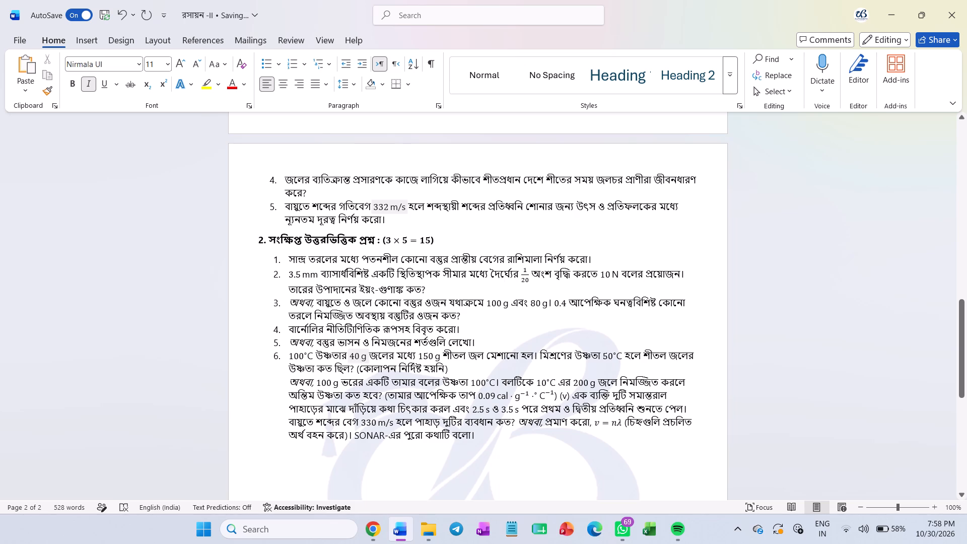
pyautogui.click(284, 344)
pyautogui.press('BackSpace')
# Push the (3 × 5 = 15) marks equation away from its heading with tabs and spaces until it sits at the page's right margin.
pyautogui.scroll(3, 315, 356)
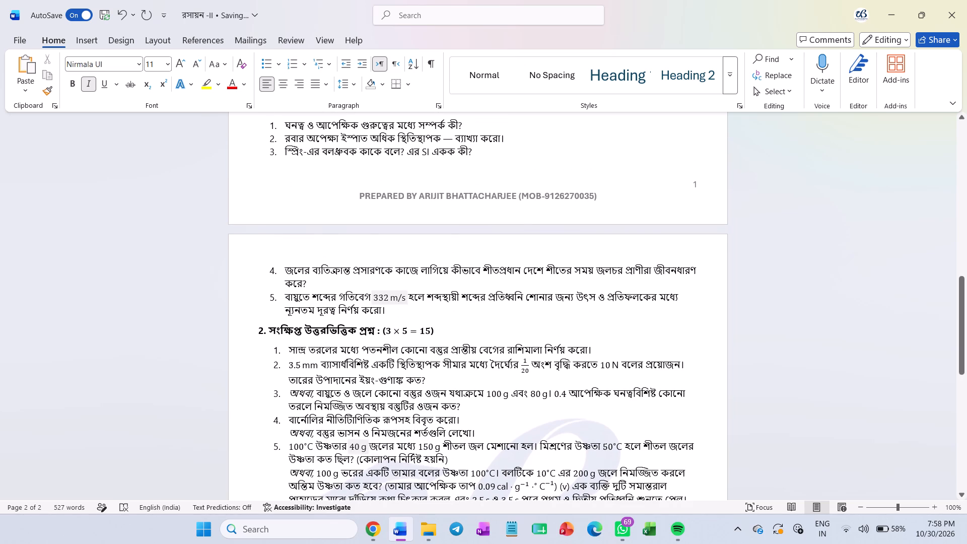
pyautogui.click(381, 329)
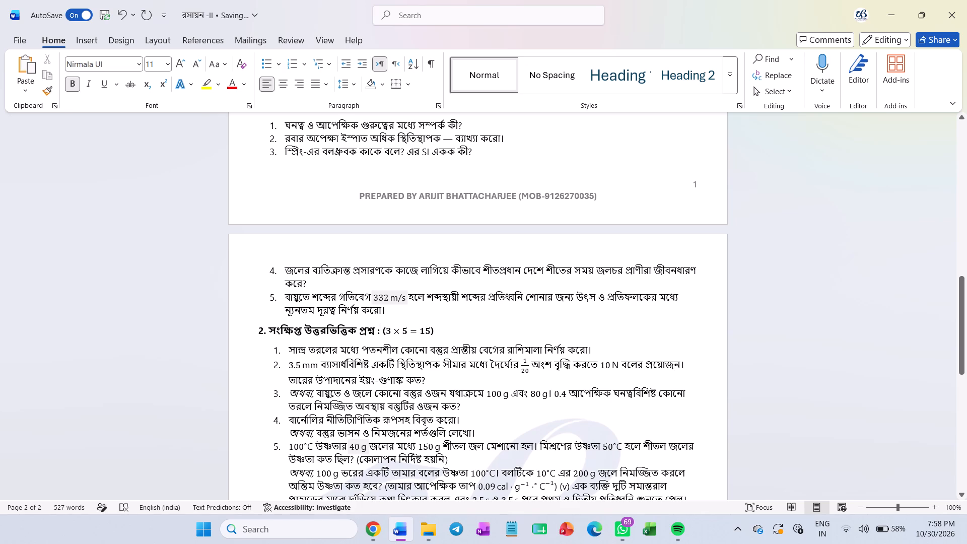
pyautogui.press('Right')
pyautogui.press('Tab')
pyautogui.press('Tab')
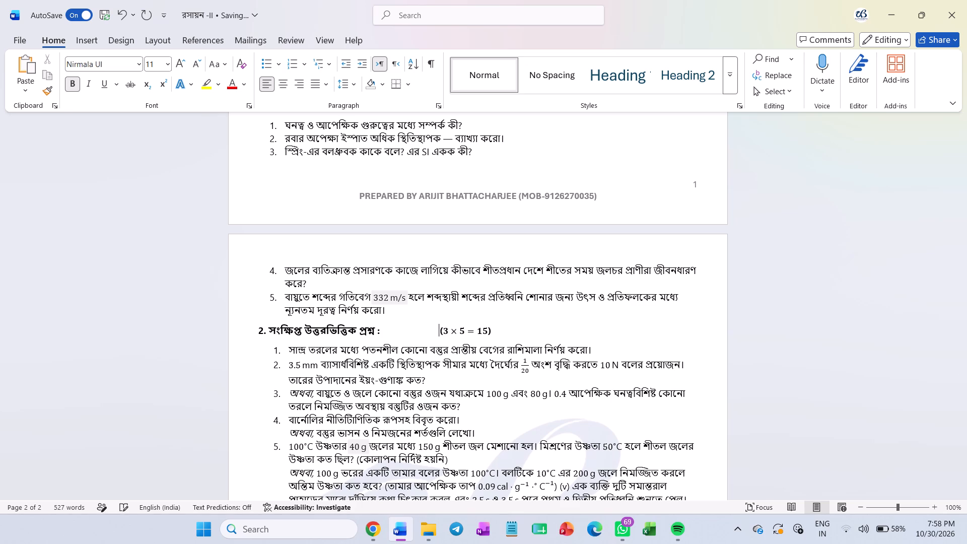
pyautogui.press('Tab')
pyautogui.press('Tab')
pyautogui.press('Tab')
pyautogui.press('Tab')
pyautogui.press('Tab')
pyautogui.press('Tab')
pyautogui.press('Tab')
pyautogui.press('BackSpace')
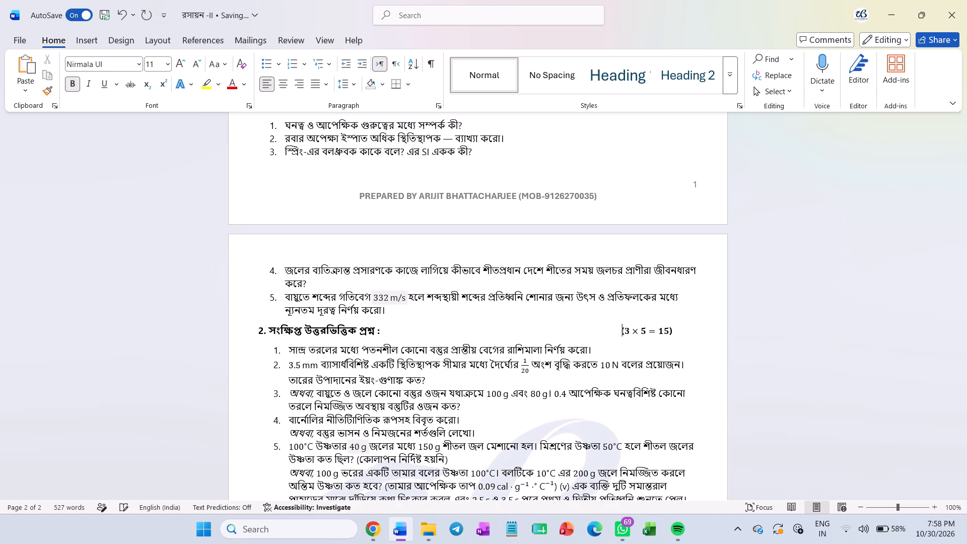
pyautogui.press('space')
pyautogui.press('space')
pyautogui.press('space')
pyautogui.press('space')
pyautogui.press('space')
pyautogui.press('space')
pyautogui.press('space')
pyautogui.press('space')
pyautogui.press('space')
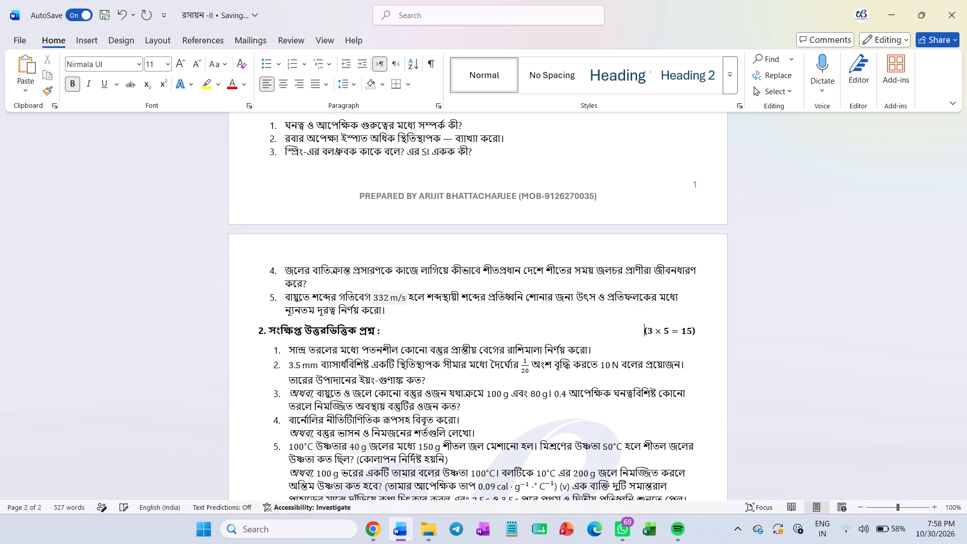
pyautogui.press('space')
pyautogui.press('BackSpace')
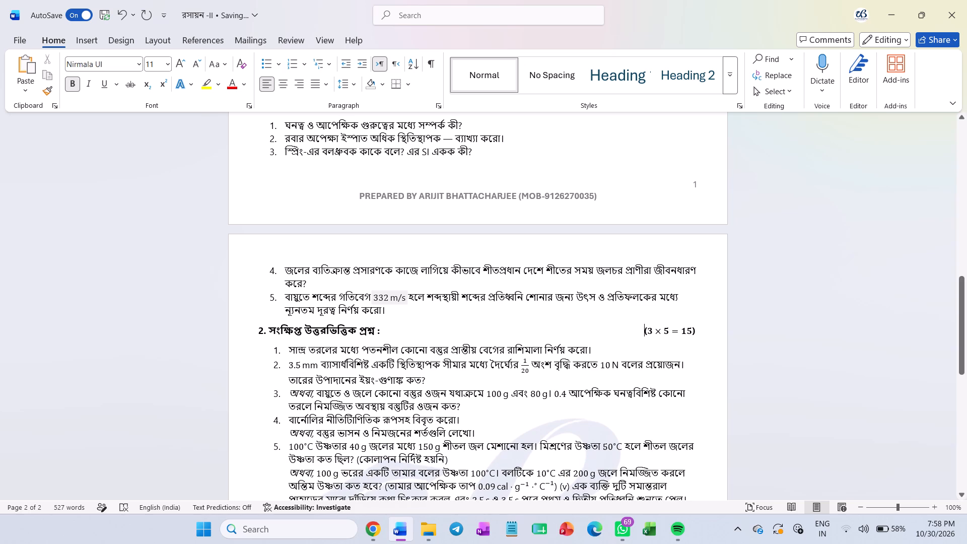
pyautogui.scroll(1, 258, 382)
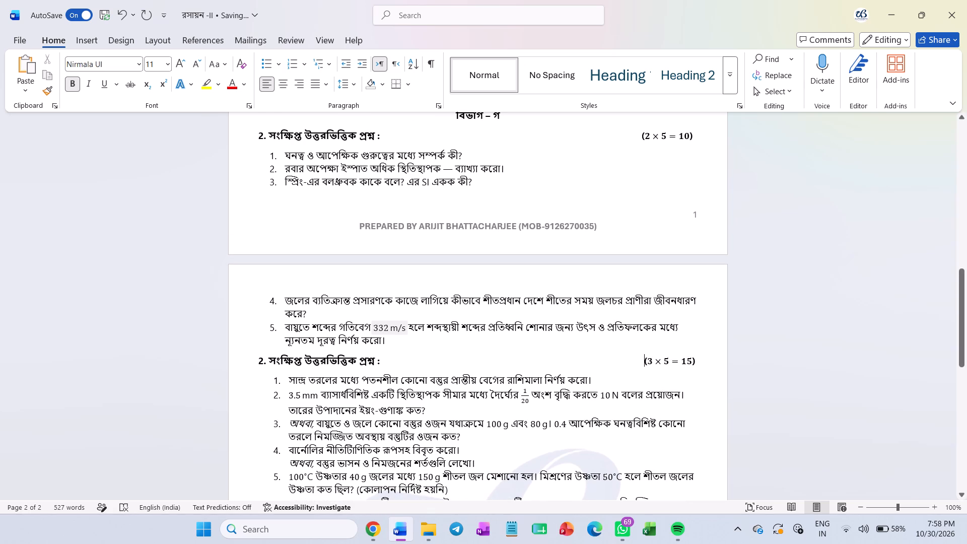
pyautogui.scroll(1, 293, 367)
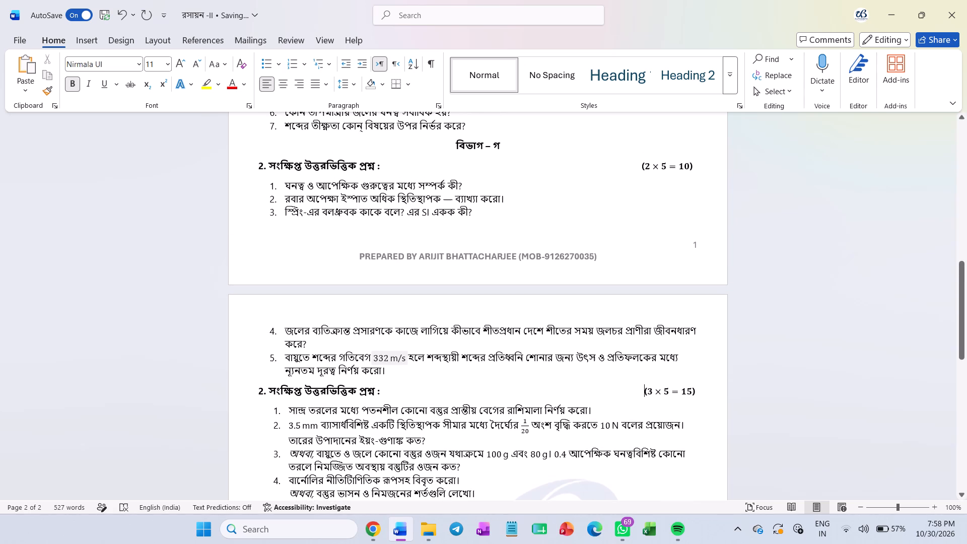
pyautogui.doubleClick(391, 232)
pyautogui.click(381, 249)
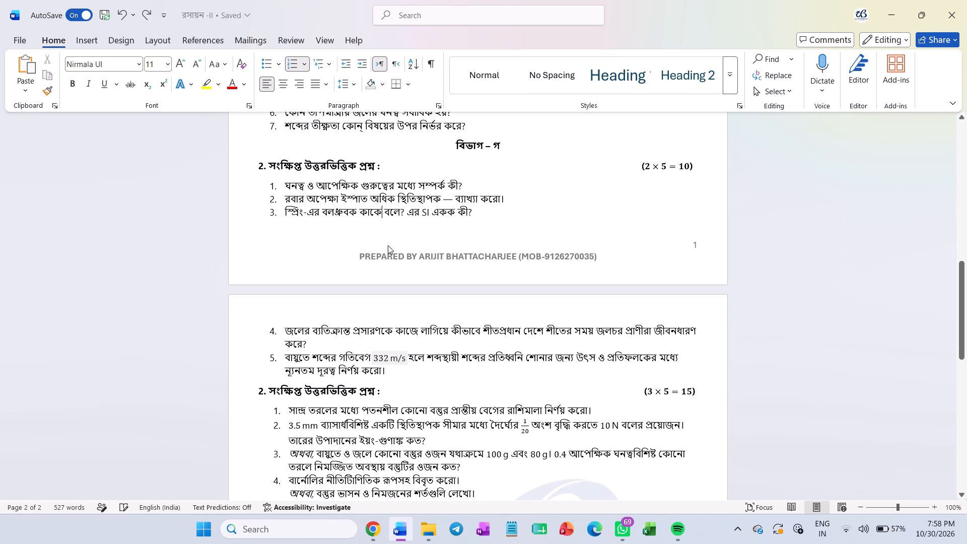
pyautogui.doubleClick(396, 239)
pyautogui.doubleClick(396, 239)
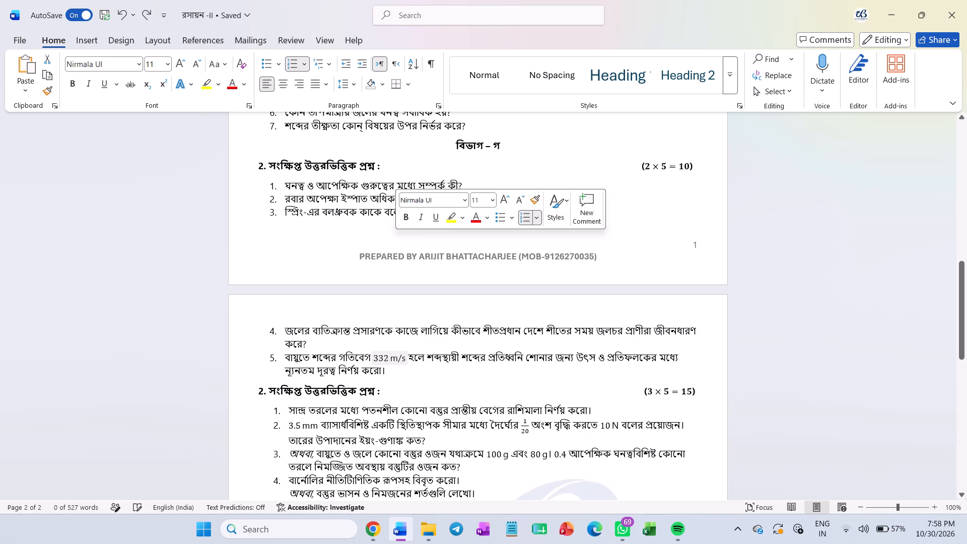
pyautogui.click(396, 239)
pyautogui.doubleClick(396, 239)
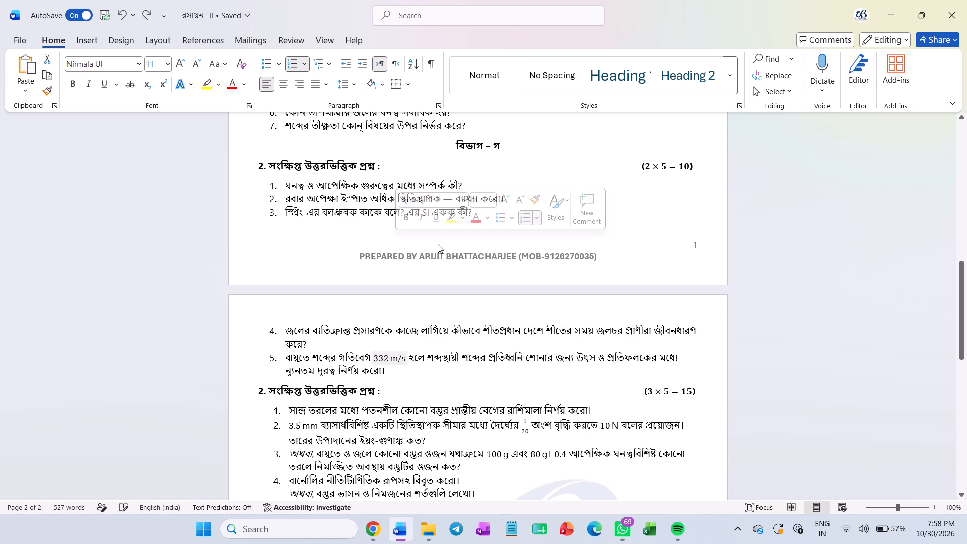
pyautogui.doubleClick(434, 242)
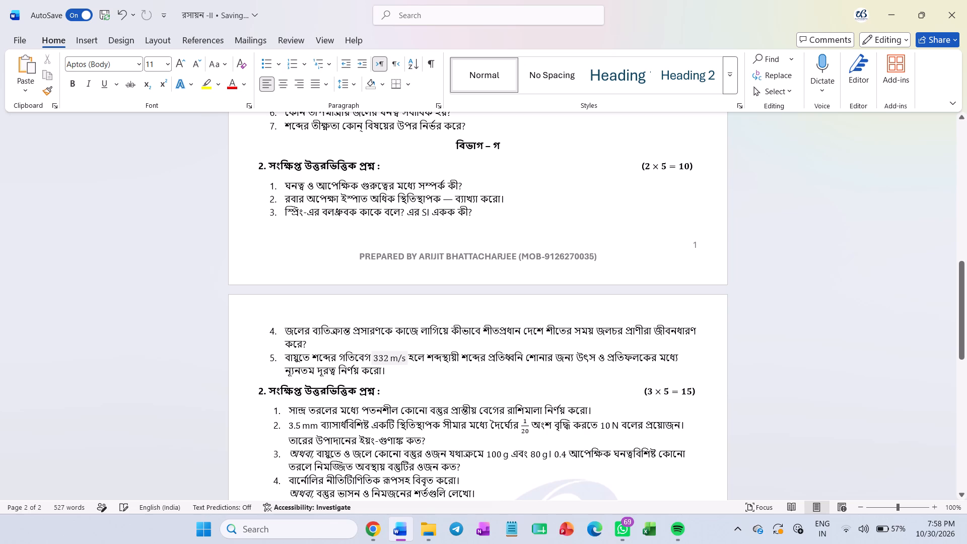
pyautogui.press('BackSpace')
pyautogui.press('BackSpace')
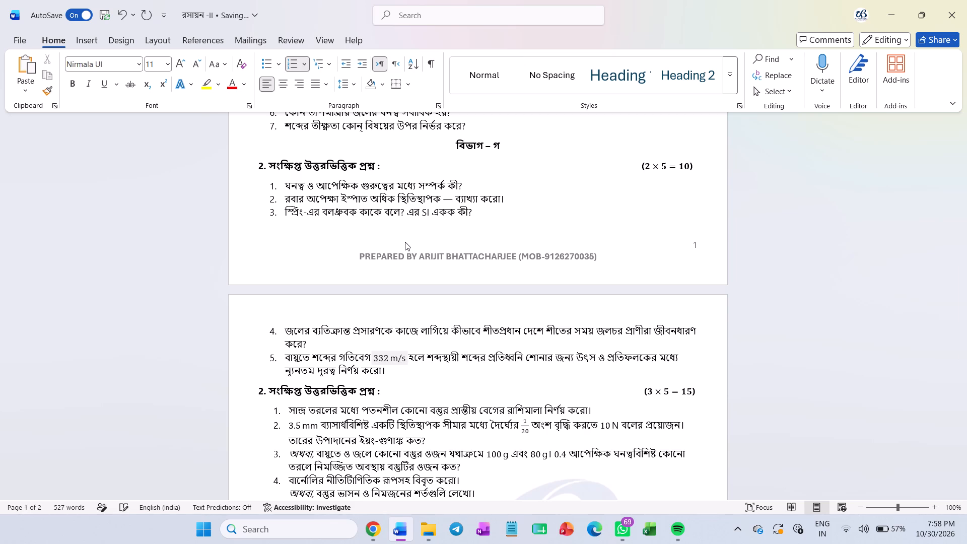
# Remove the list number 3 from the অথবা alternative in the (3 × 5 = 15) section, keeping its text indented under question 2.
pyautogui.scroll(-4, 405, 242)
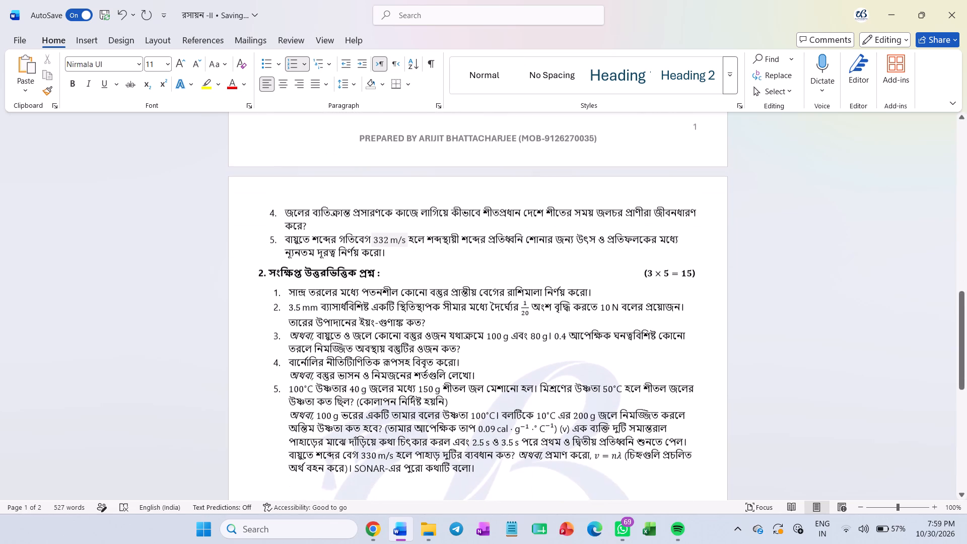
pyautogui.scroll(-1, 405, 243)
pyautogui.scroll(-1, 378, 388)
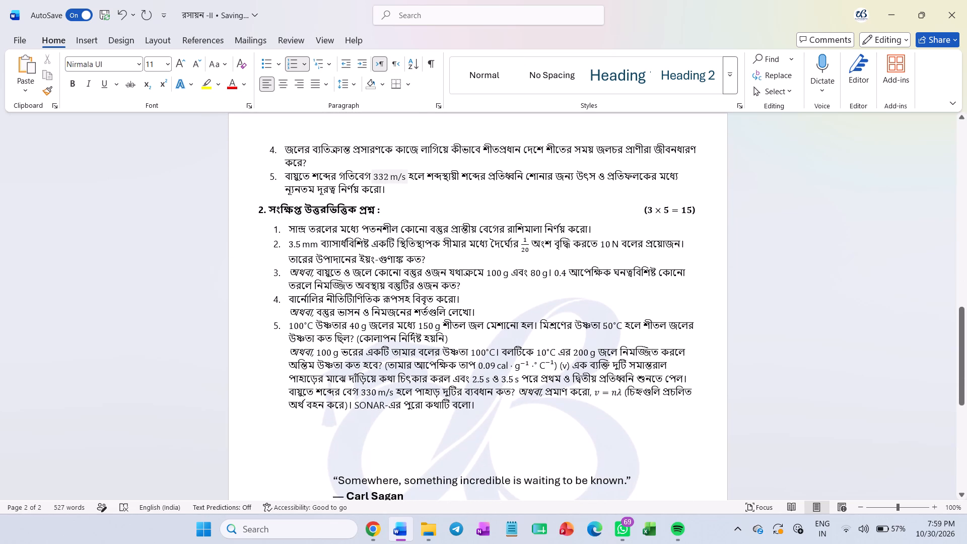
pyautogui.click(288, 269)
pyautogui.press('BackSpace')
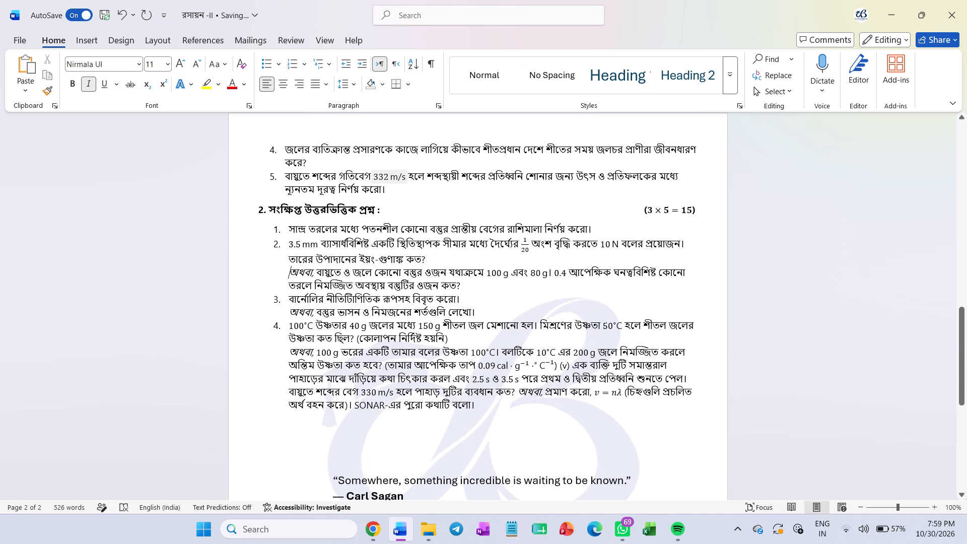
# Bold the word অথবা in the alternative under question 2 and indent that alternative's first line by one tab.
pyautogui.moveTo(289, 271); pyautogui.dragTo(312, 266)
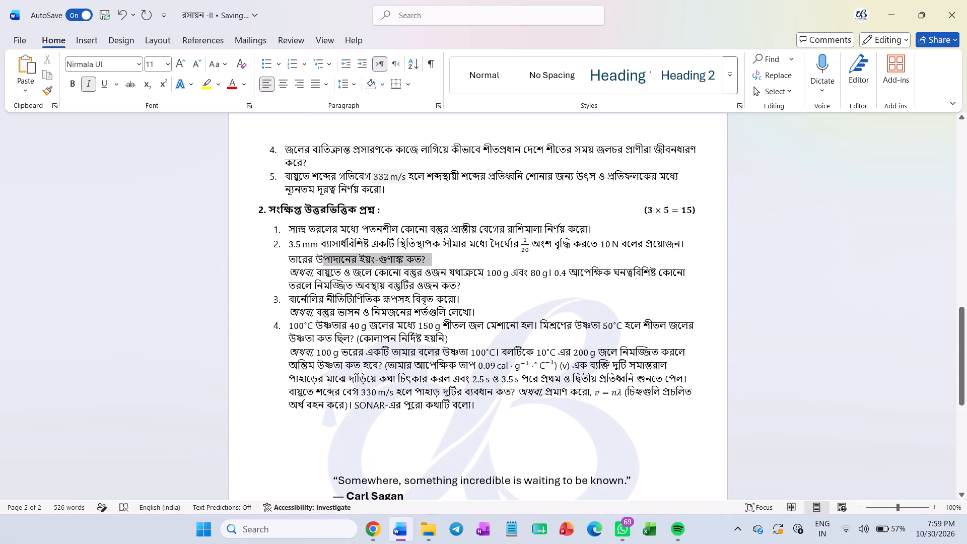
pyautogui.moveTo(312, 266); pyautogui.dragTo(316, 273)
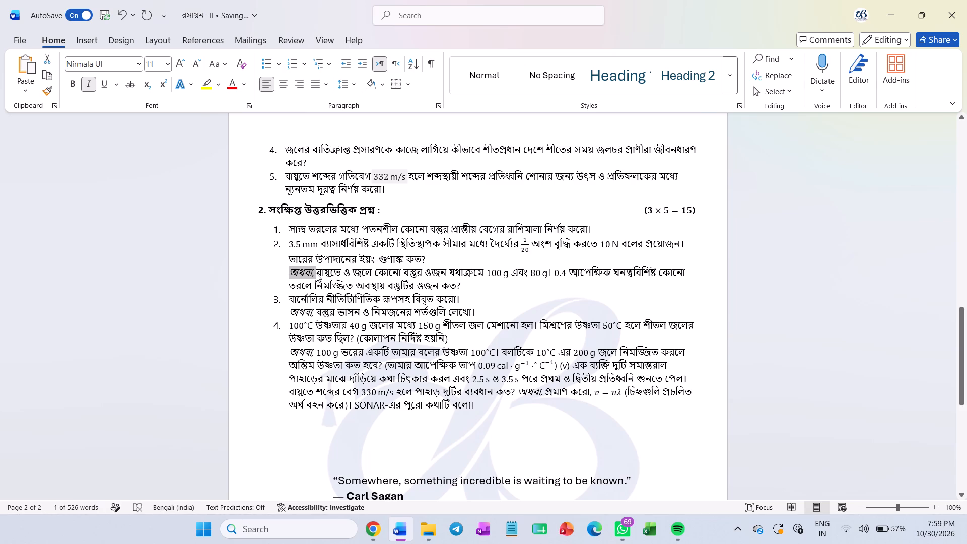
pyautogui.hotkey('ctrl', 'b')
pyautogui.click(320, 272)
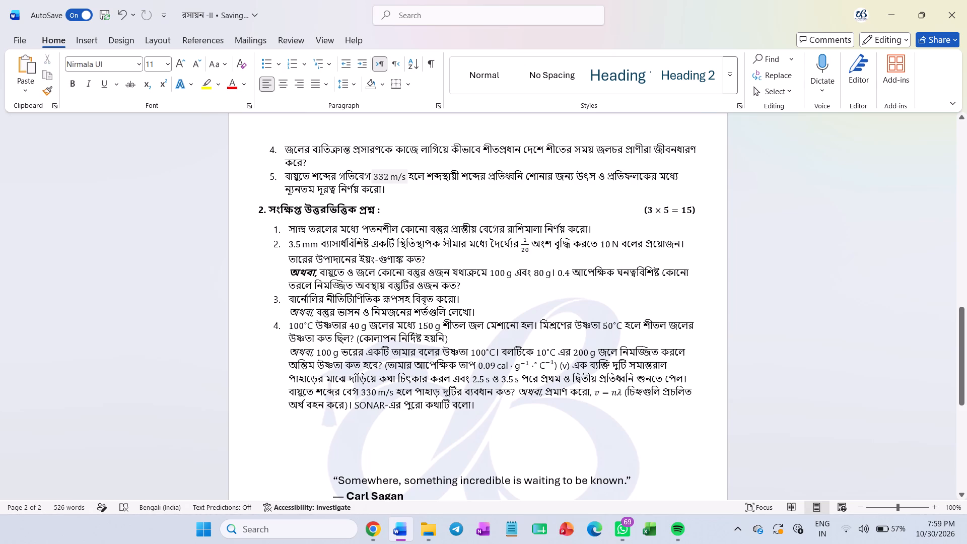
pyautogui.click(285, 279)
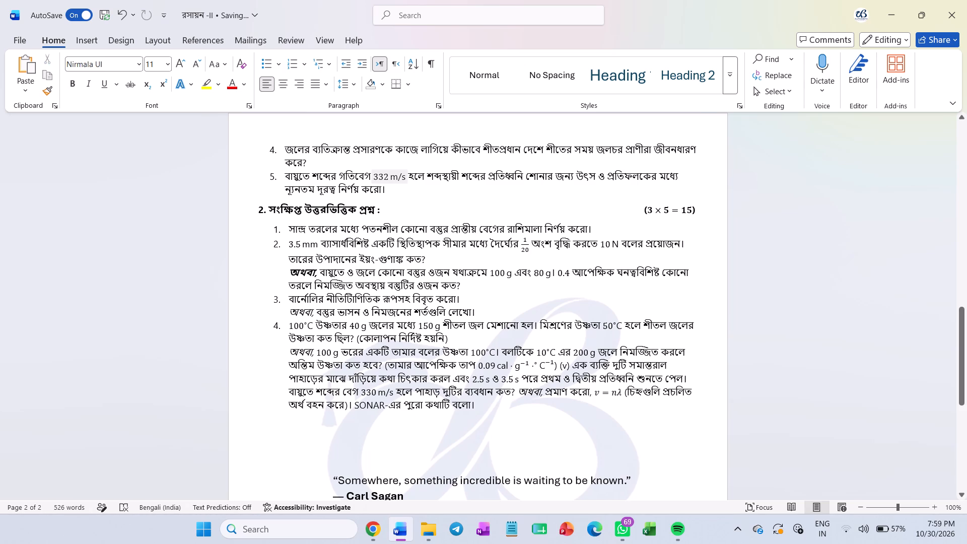
pyautogui.click(289, 263)
pyautogui.click(290, 273)
pyautogui.press('Tab')
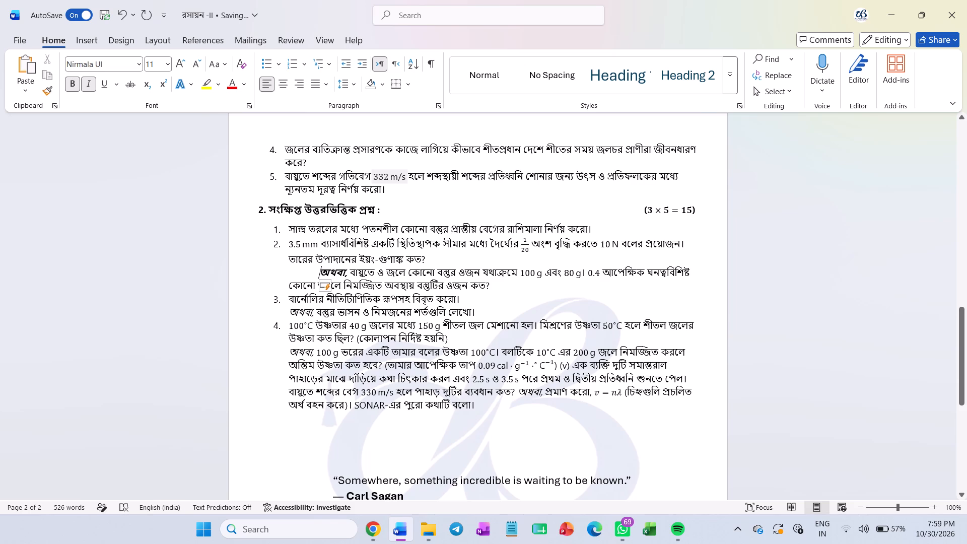
# Indent the অথবা alternative under question 3 by one tab and make the word অথবা bold.
pyautogui.click(282, 288)
pyautogui.click(288, 310)
pyautogui.press('Tab')
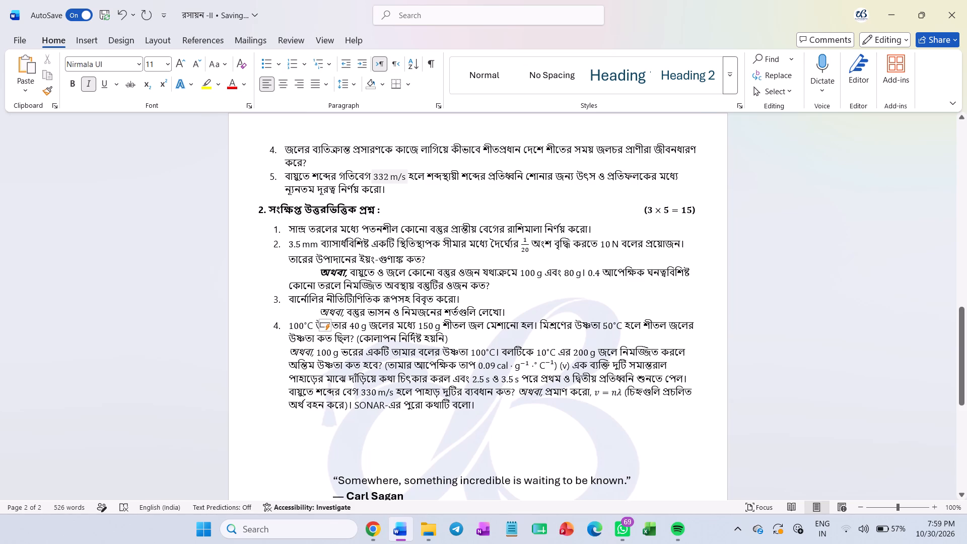
pyautogui.moveTo(306, 316); pyautogui.dragTo(344, 311)
pyautogui.hotkey('ctrl', 'b')
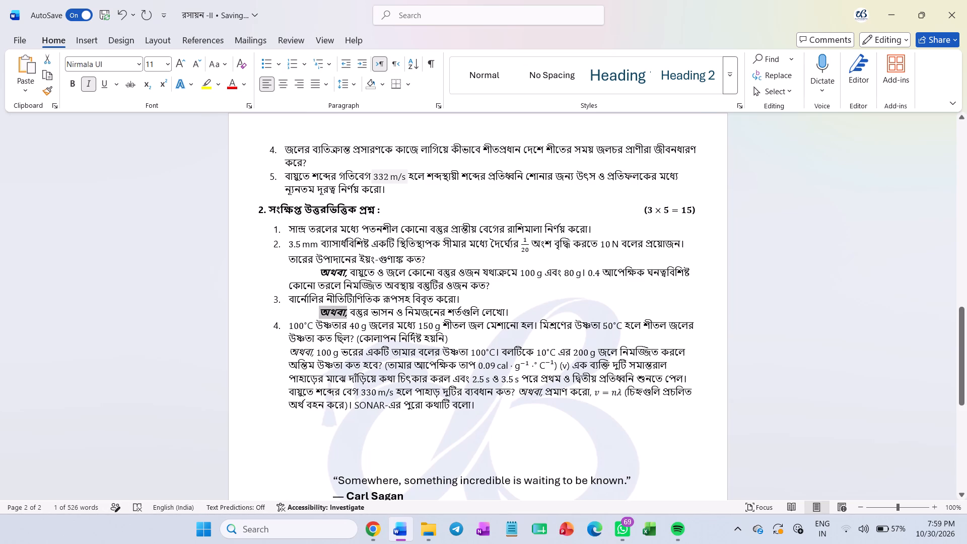
# Indent the first line of the অথবা alternative under question 4 by one tab and make the word অথবা bold.
pyautogui.click(303, 331)
pyautogui.click(293, 355)
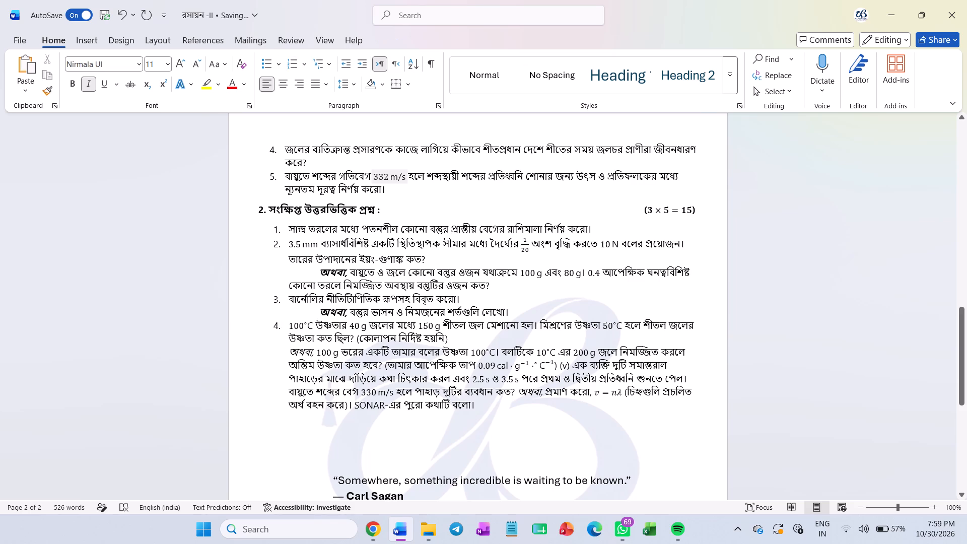
pyautogui.press('Tab')
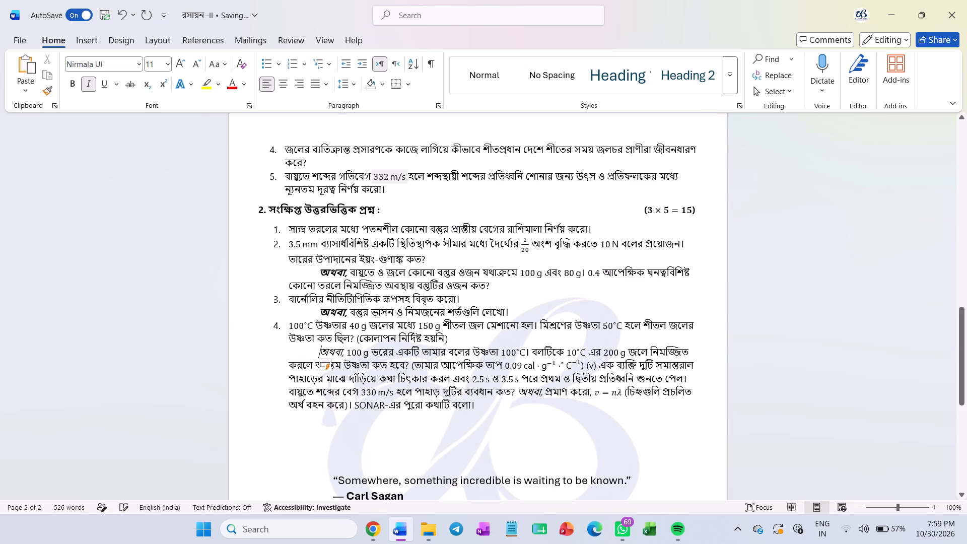
pyautogui.moveTo(314, 352); pyautogui.dragTo(347, 353)
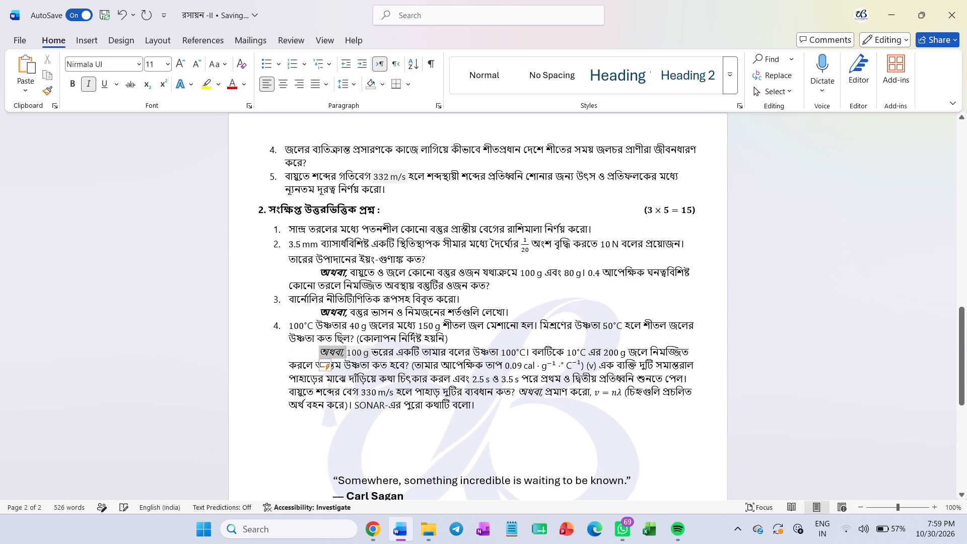
pyautogui.moveTo(347, 353); pyautogui.dragTo(344, 355)
pyautogui.hotkey('ctrl', 'b')
pyautogui.click(342, 355)
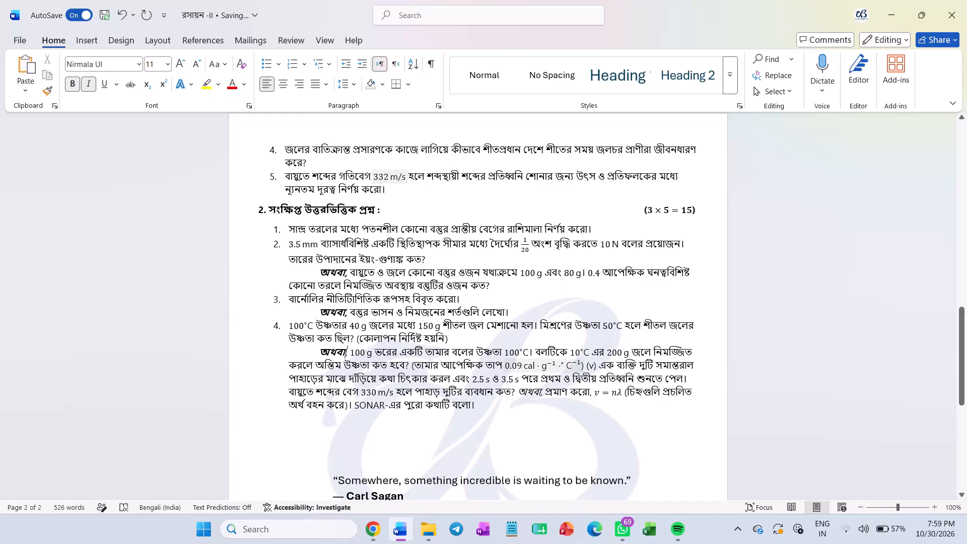
# Split the (v) question off the end of question 4's alternative into its own unnumbered paragraph at the page margin.
pyautogui.click(585, 363)
pyautogui.press('Return')
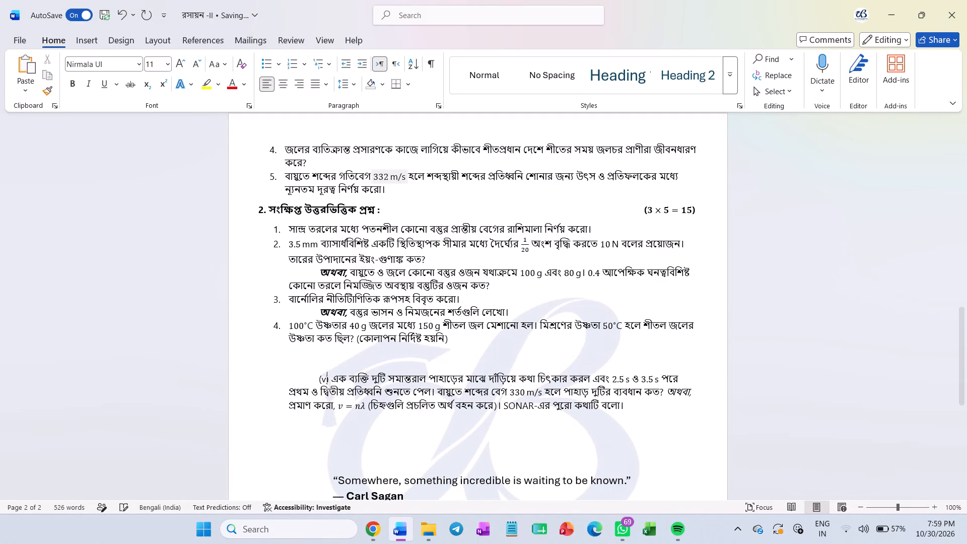
pyautogui.press('BackSpace')
pyautogui.press('BackSpace')
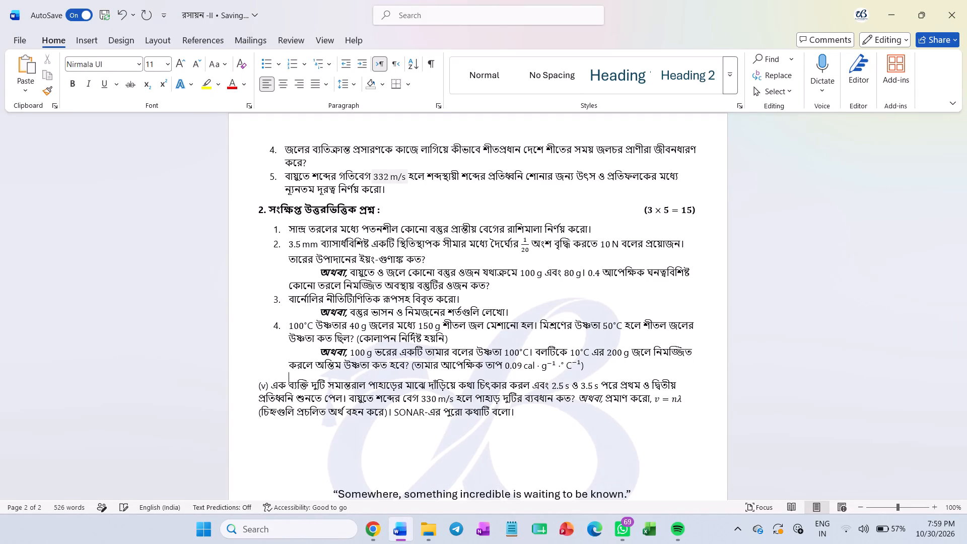
pyautogui.press('BackSpace')
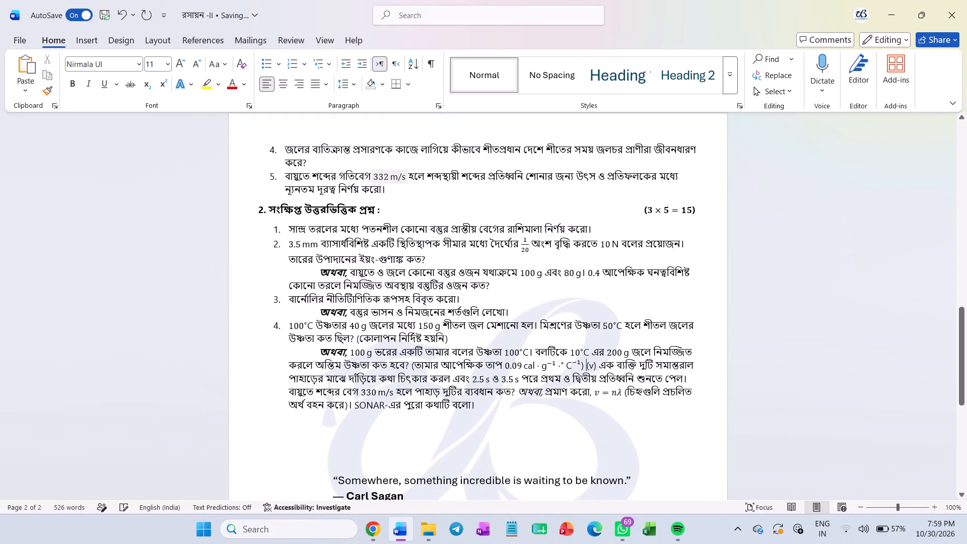
pyautogui.press('Return')
pyautogui.press('BackSpace')
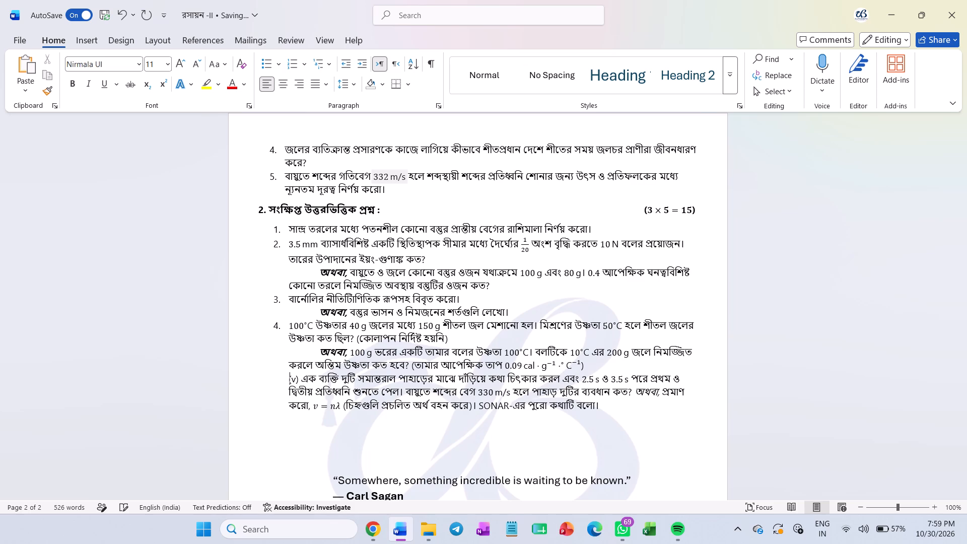
pyautogui.press('BackSpace')
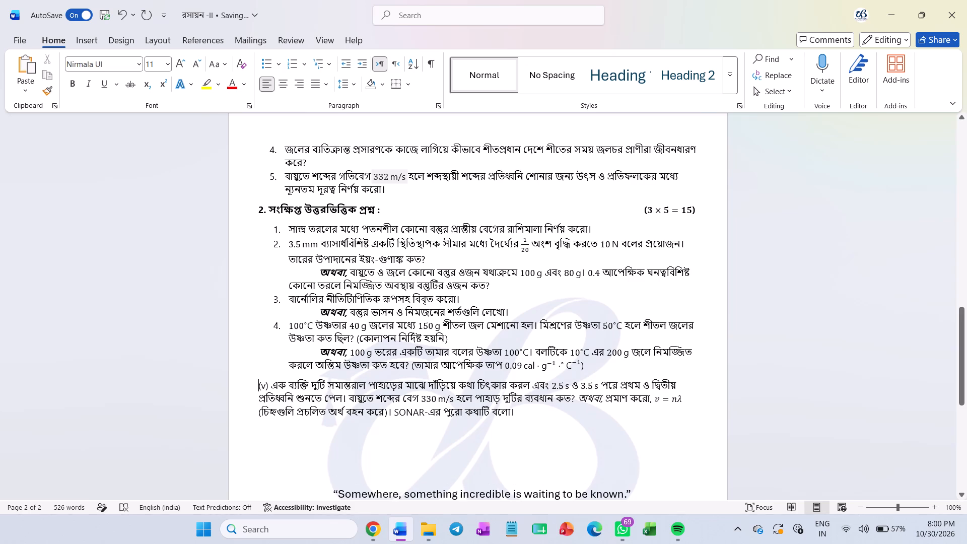
# Replace the "(v)" label with "5." so the question becomes the fifth item of the numbered list.
pyautogui.moveTo(269, 382); pyautogui.dragTo(255, 385)
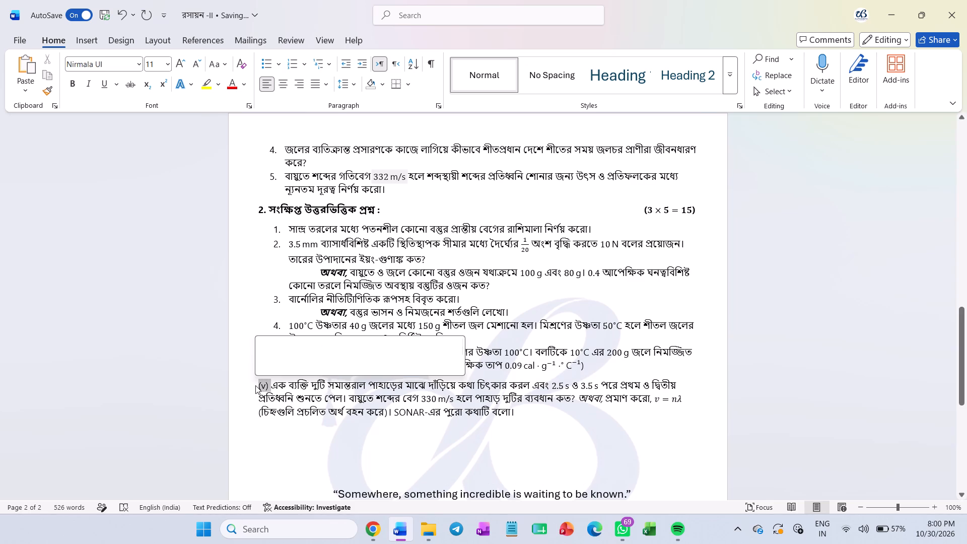
pyautogui.press('5')
pyautogui.press('.')
pyautogui.press('space')
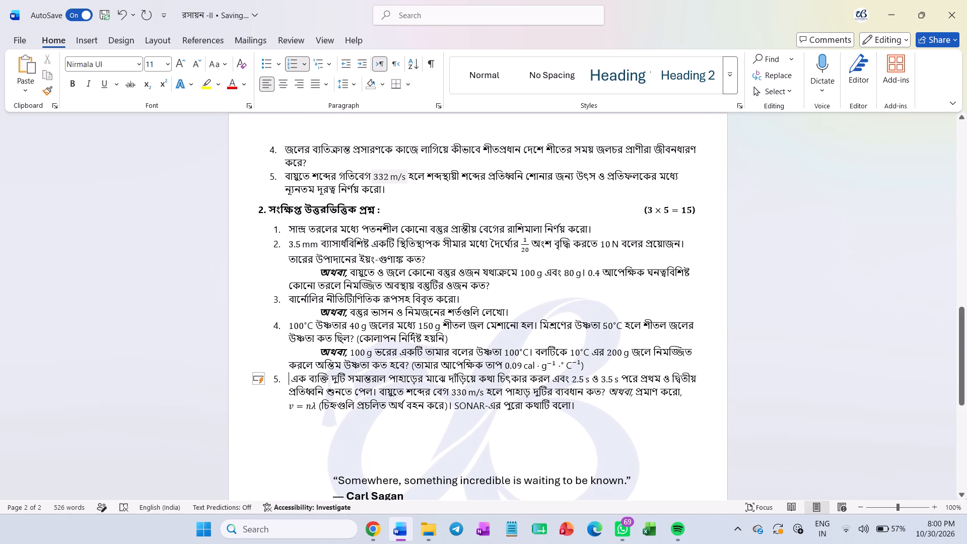
# Move the অথবা alternative of question 5 onto its own unnumbered line and indent it by one tab.
pyautogui.click(607, 391)
pyautogui.press('Return')
pyautogui.press('BackSpace')
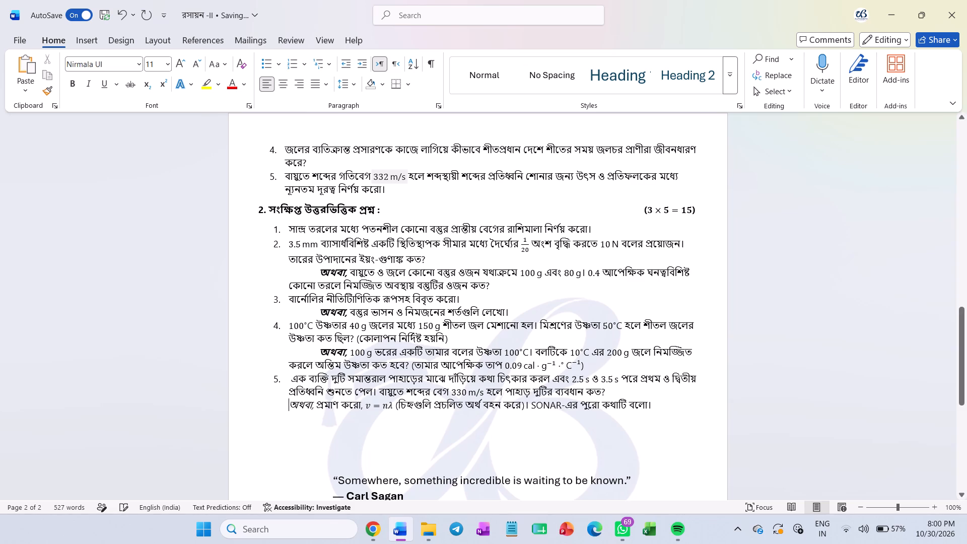
pyautogui.press('Tab')
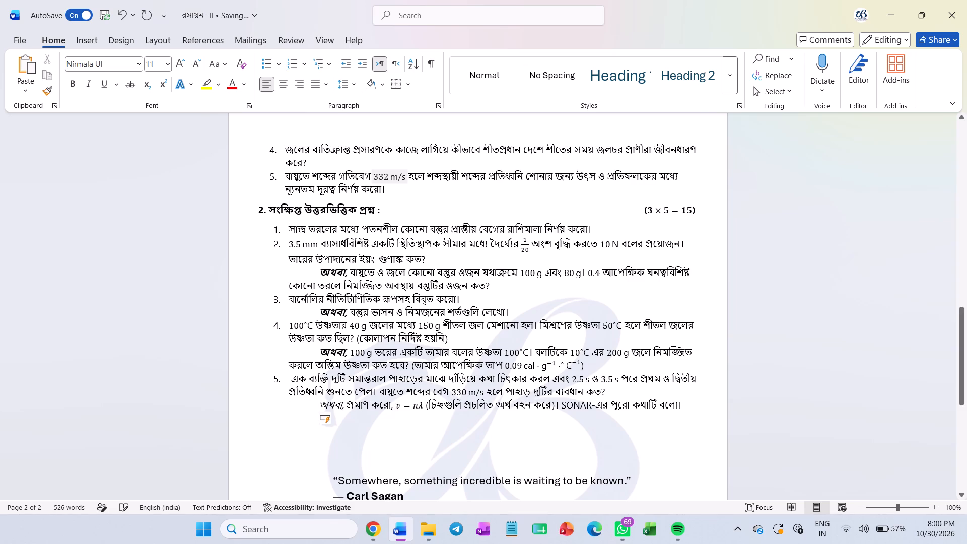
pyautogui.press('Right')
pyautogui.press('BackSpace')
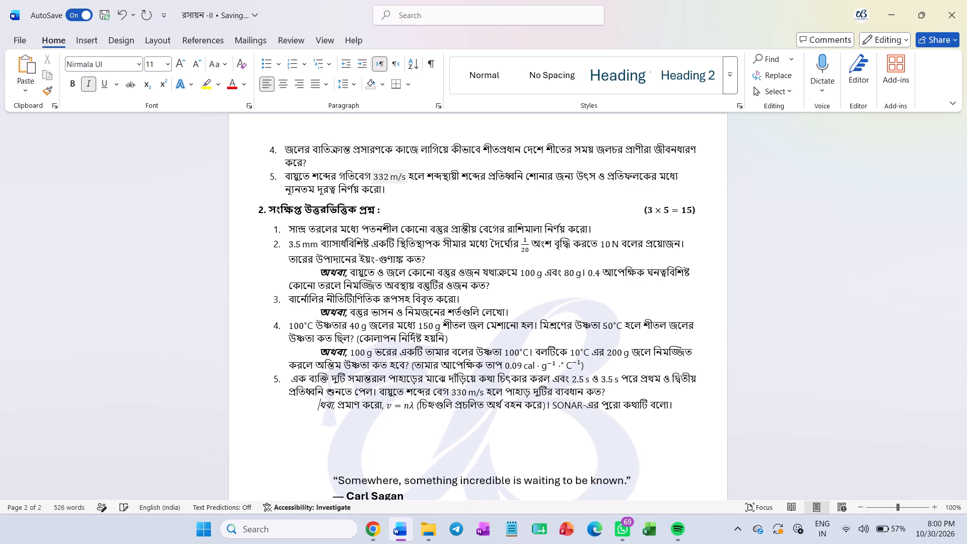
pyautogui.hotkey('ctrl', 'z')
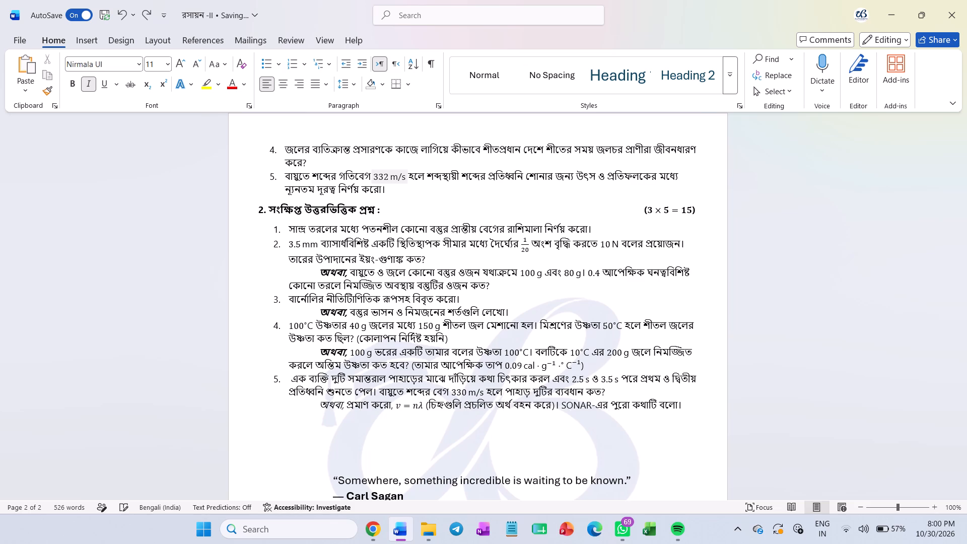
# Make the word অথবা bold in the alternative under question 5 of the (3 × 5 = 15) section.
pyautogui.doubleClick(607, 392)
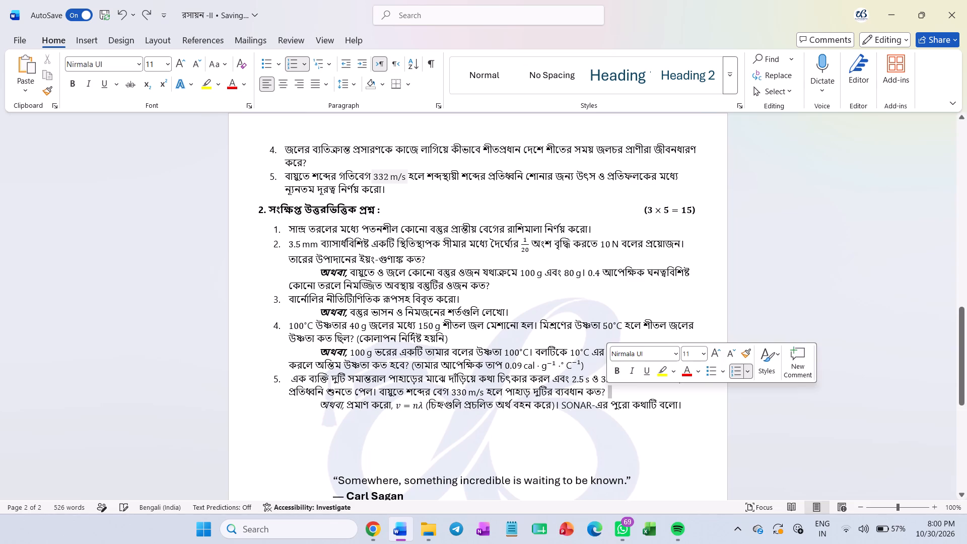
pyautogui.moveTo(319, 408); pyautogui.dragTo(346, 404)
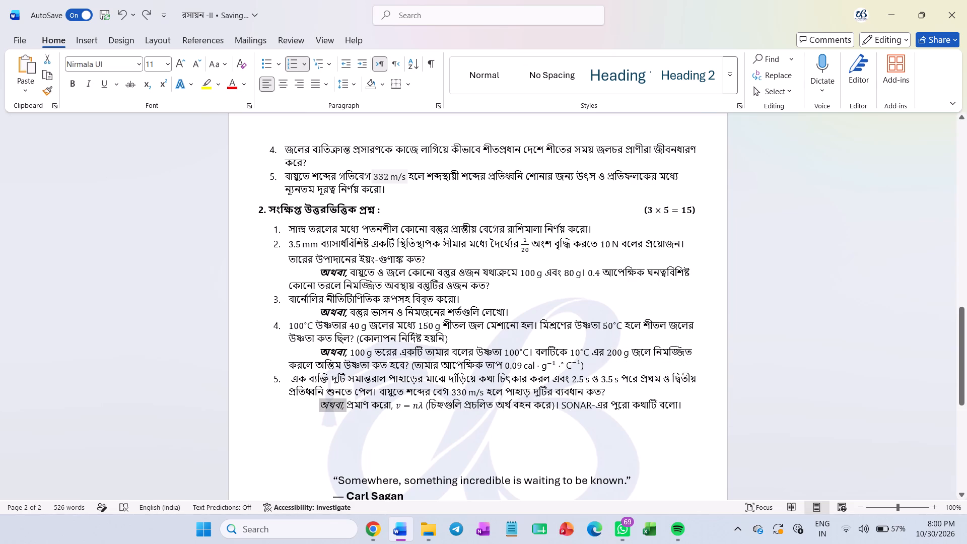
pyautogui.moveTo(346, 404); pyautogui.dragTo(344, 404)
pyautogui.hotkey('ctrl', 'b')
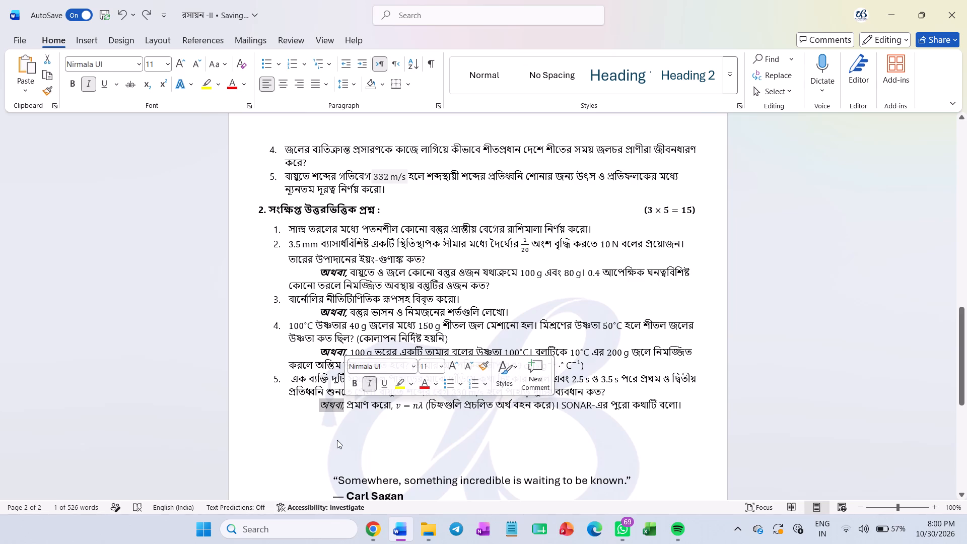
pyautogui.hotkey('ctrl', 'b')
pyautogui.keyDown('ctrl'); pyautogui.click(337, 439); pyautogui.keyUp('ctrl')
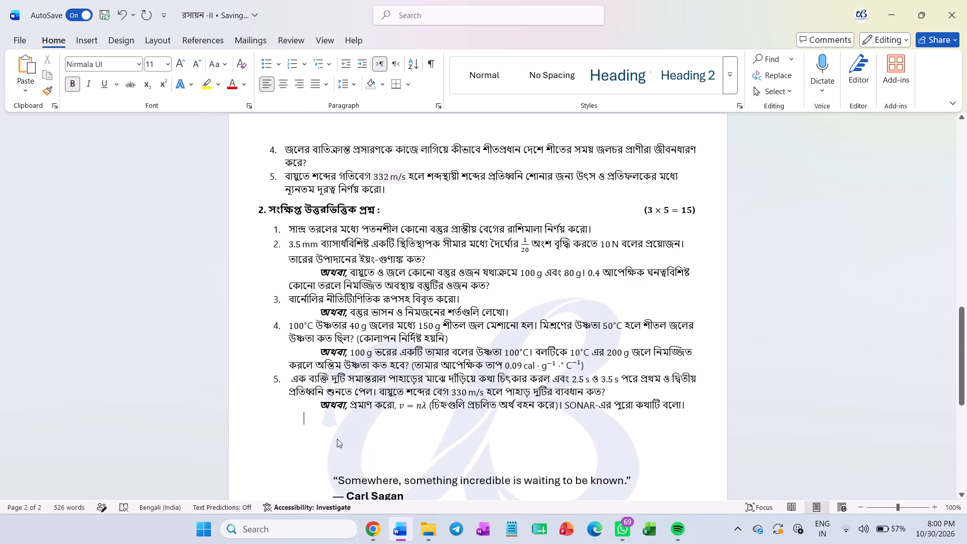
# Review the section headings, numbering and marks from the end of the paper back to বিভাগ – খ.
pyautogui.scroll(1, 387, 423)
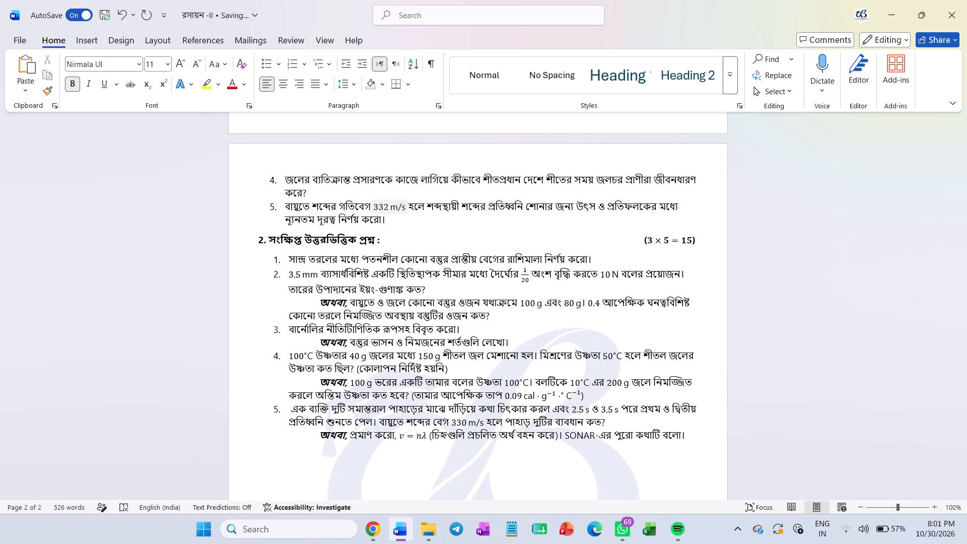
pyautogui.scroll(1, 295, 360)
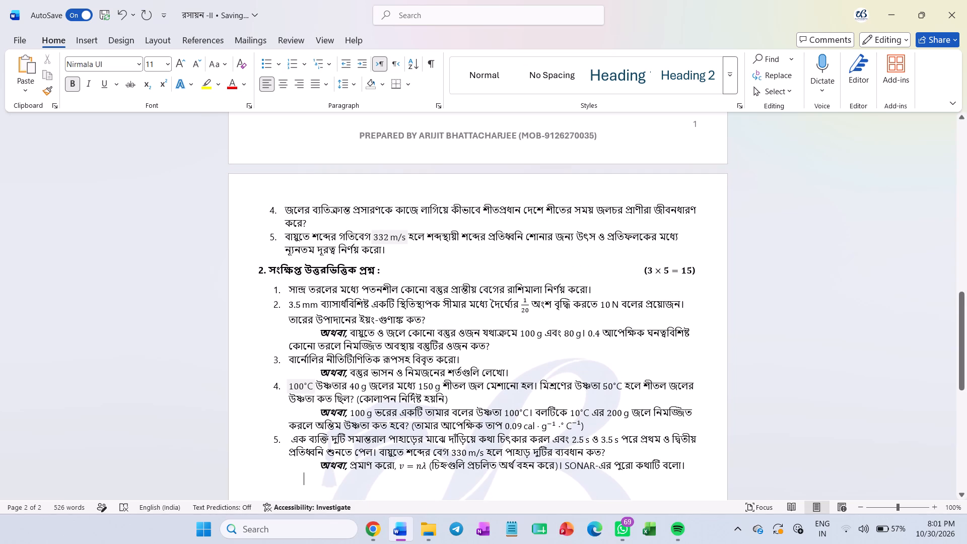
pyautogui.scroll(1, 350, 321)
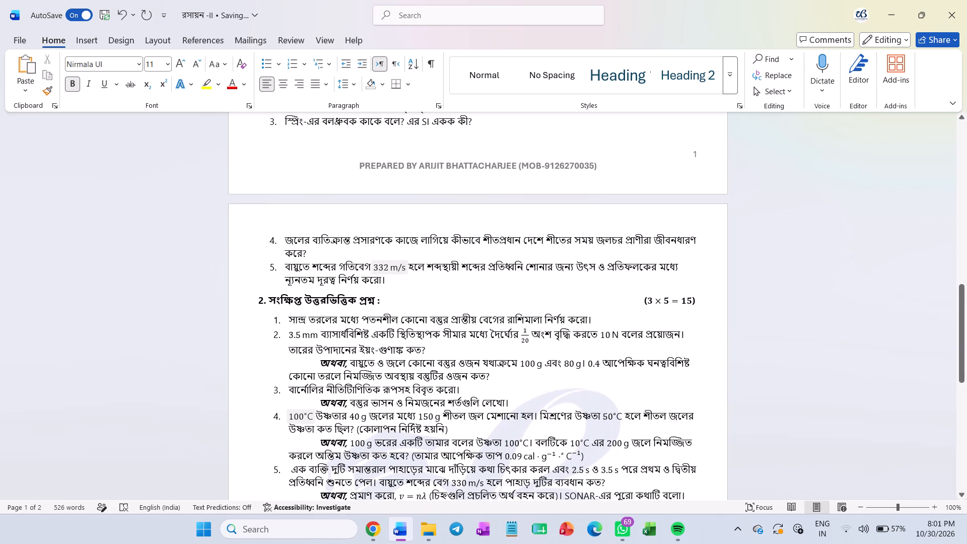
pyautogui.scroll(7, 491, 317)
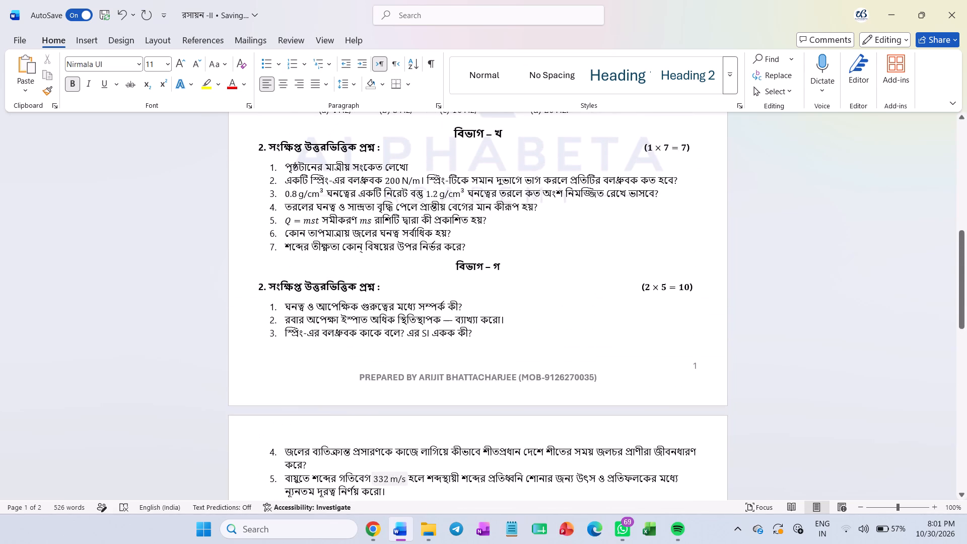
pyautogui.scroll(-5, 491, 317)
pyautogui.scroll(6, 491, 317)
pyautogui.scroll(-10, 491, 317)
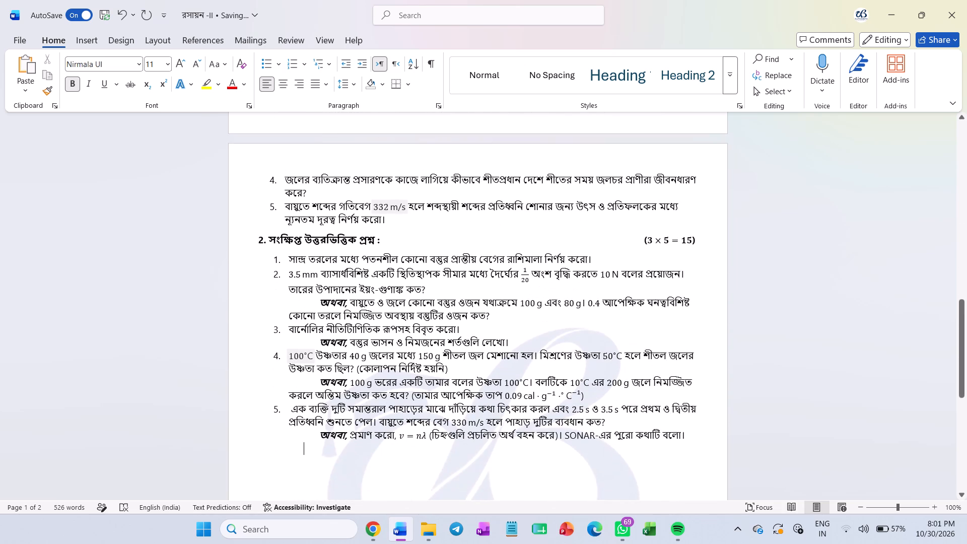
pyautogui.scroll(-1, 531, 343)
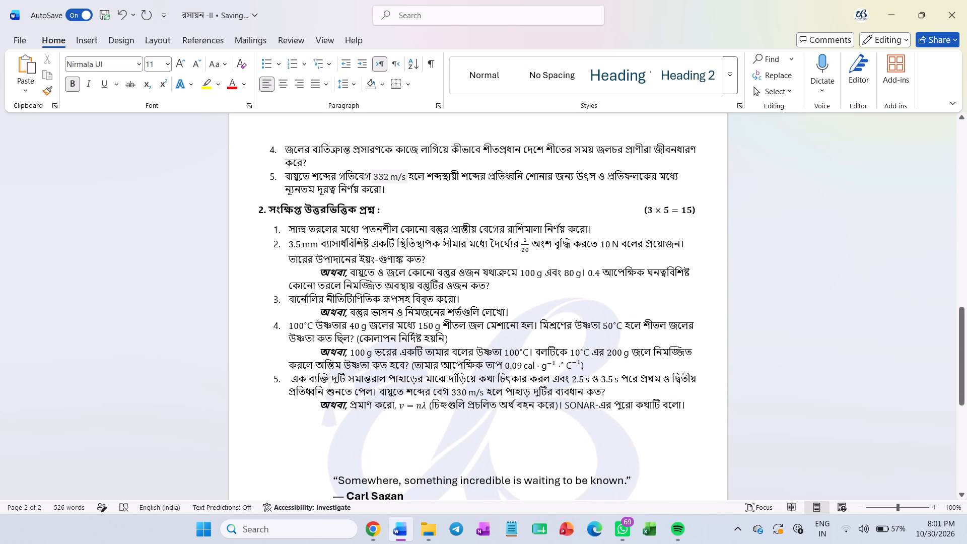
pyautogui.scroll(6, 369, 230)
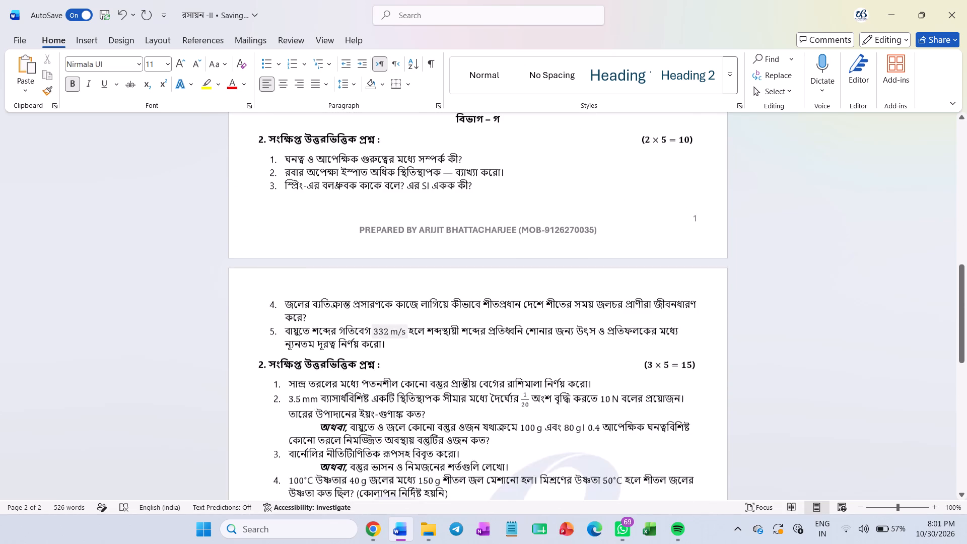
pyautogui.scroll(1, 375, 230)
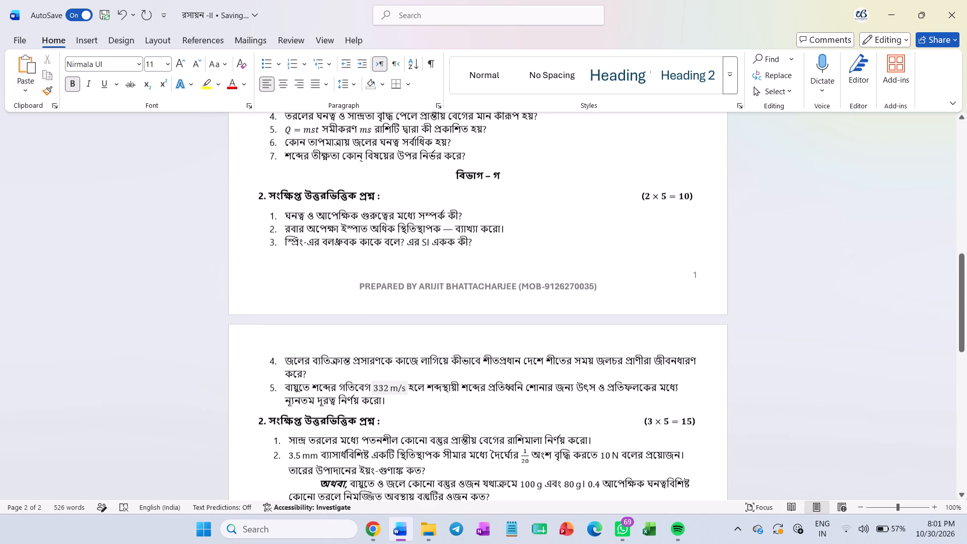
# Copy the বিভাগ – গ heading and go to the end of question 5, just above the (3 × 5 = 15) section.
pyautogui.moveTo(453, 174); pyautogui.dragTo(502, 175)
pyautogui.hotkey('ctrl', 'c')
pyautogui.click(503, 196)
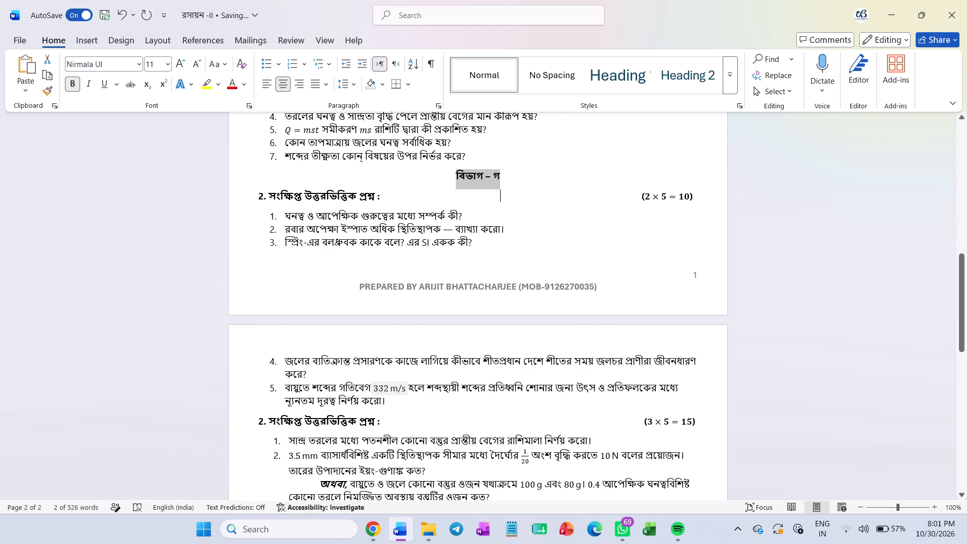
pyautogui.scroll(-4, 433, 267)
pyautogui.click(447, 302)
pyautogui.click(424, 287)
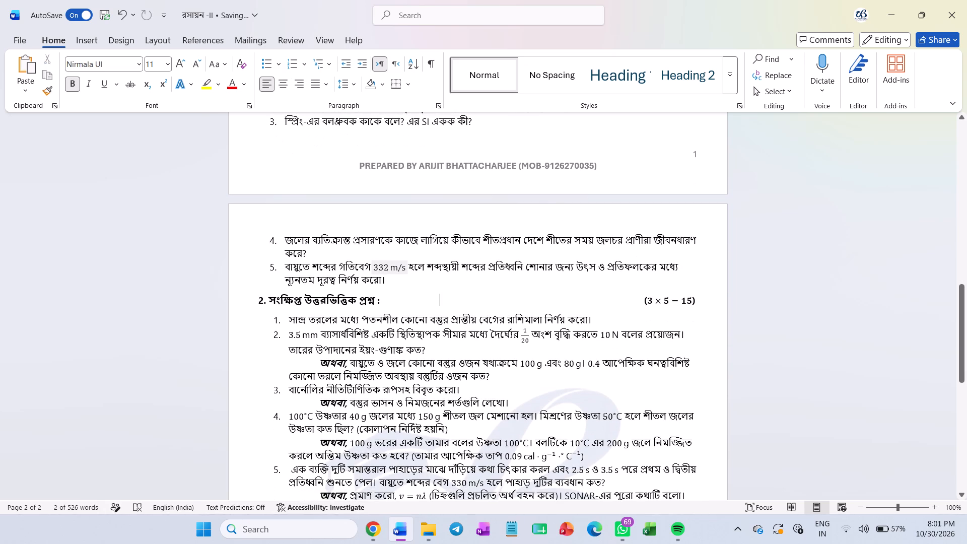
# Set the full marks (F.M.) in the paper's header to 40.
pyautogui.scroll(14, 423, 287)
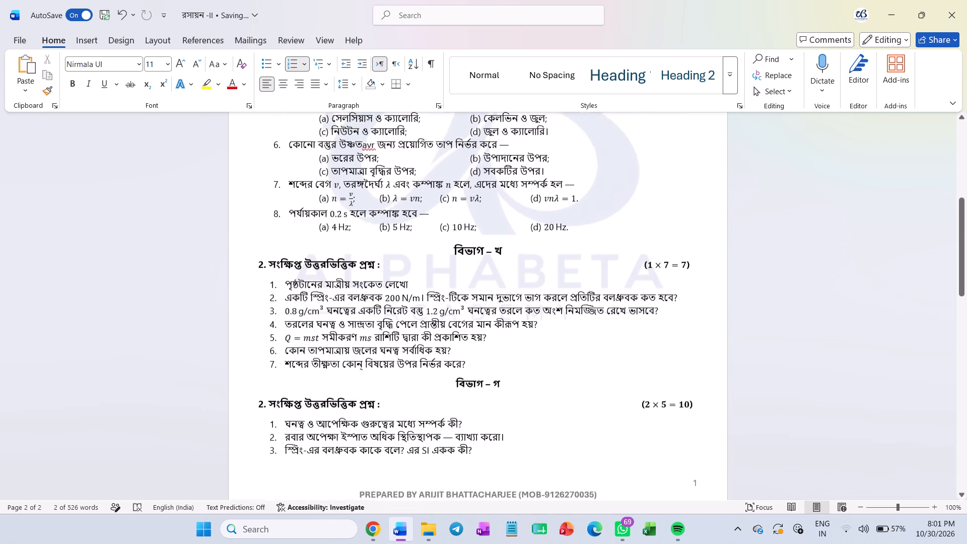
pyautogui.scroll(9, 422, 287)
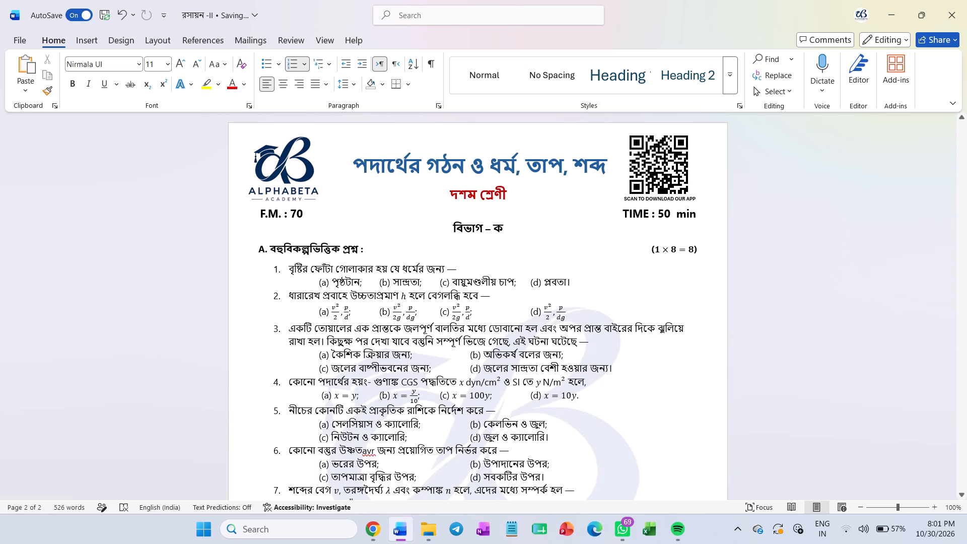
pyautogui.click(297, 211)
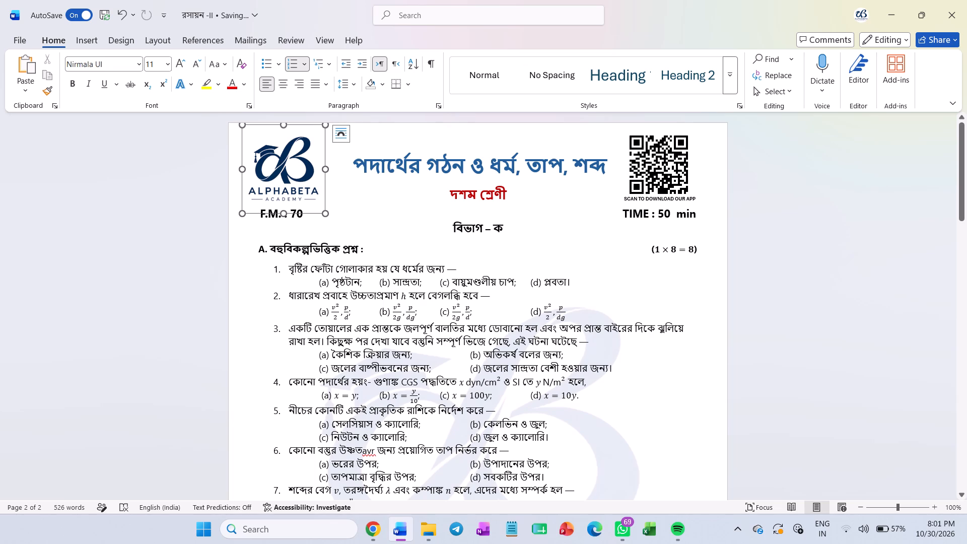
pyautogui.click(297, 214)
pyautogui.click(297, 221)
pyautogui.press('BackSpace')
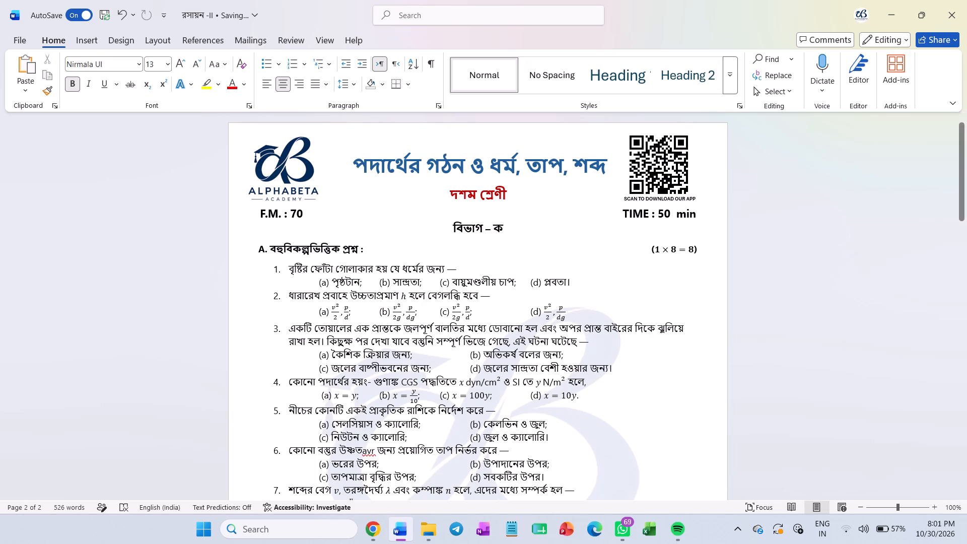
pyautogui.press('4')
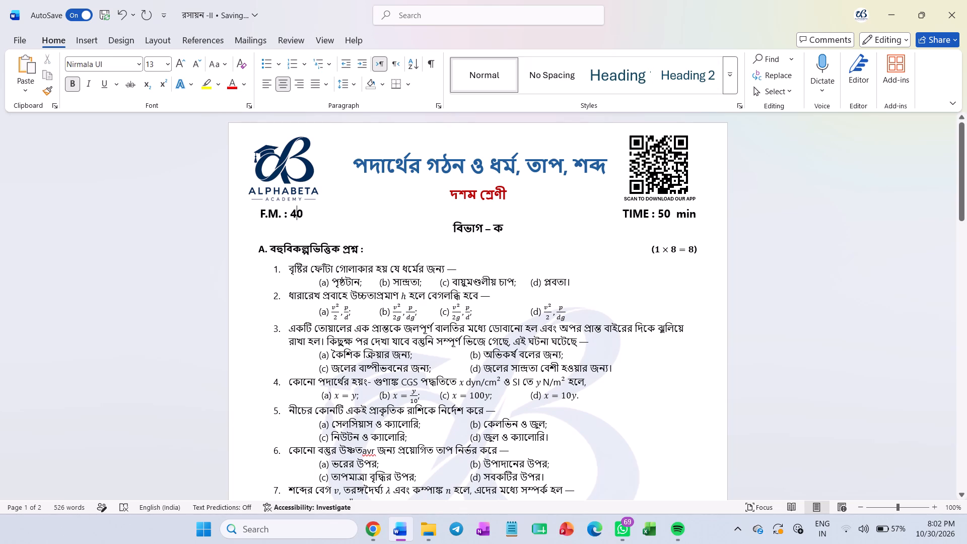
# Change the exam time to 1hr 30 min and reduce the spacing before TIME so the whole entry fits on one line.
pyautogui.click(662, 216)
pyautogui.press('BackSpace')
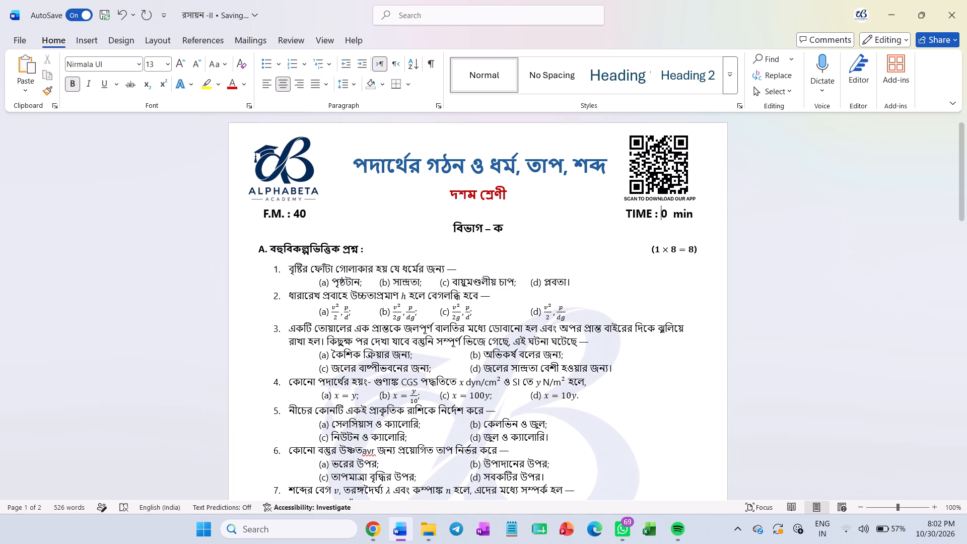
pyautogui.press('3')
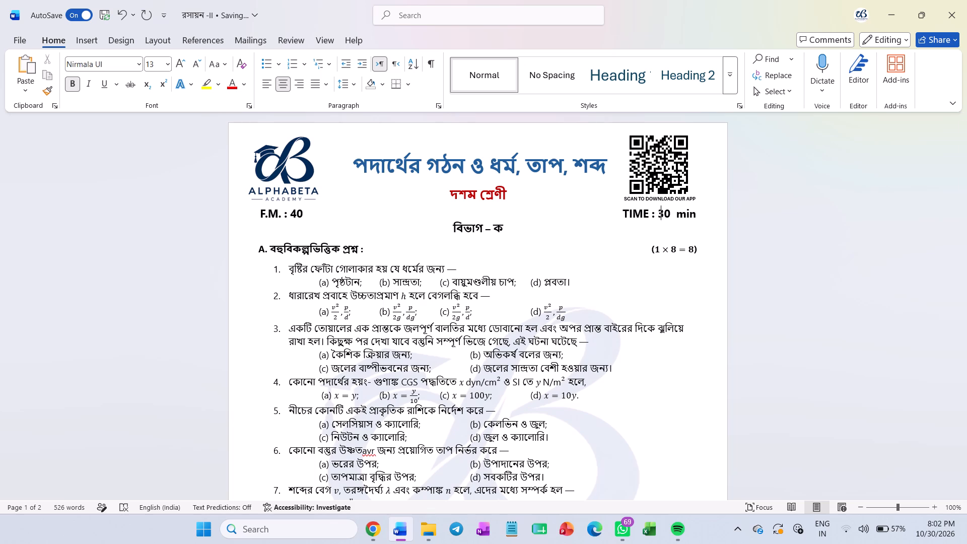
pyautogui.press('Left')
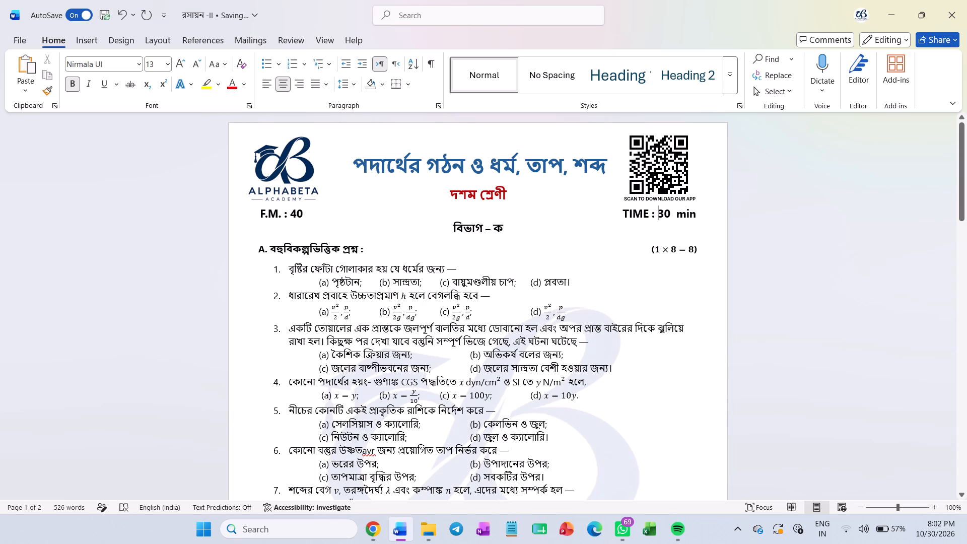
pyautogui.press('1')
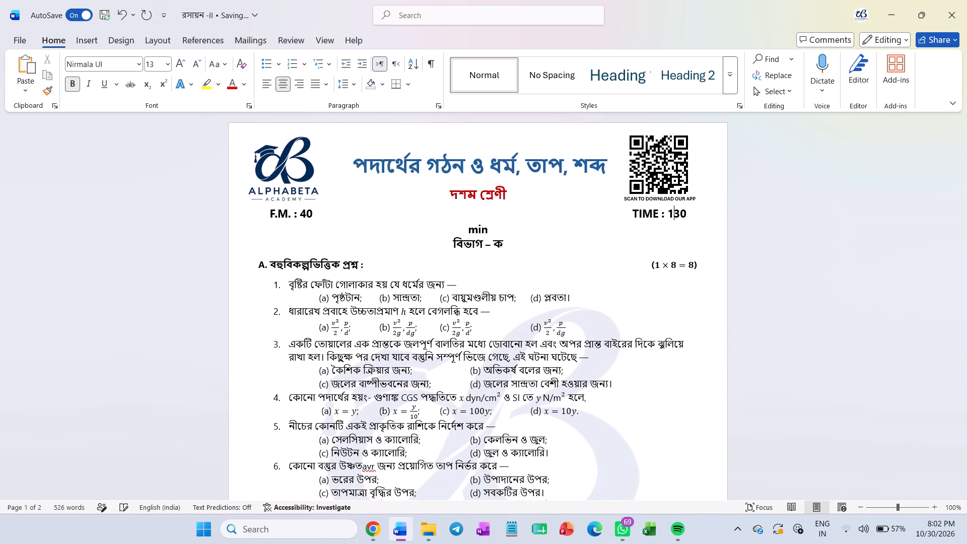
pyautogui.write('HR')
pyautogui.press('BackSpace')
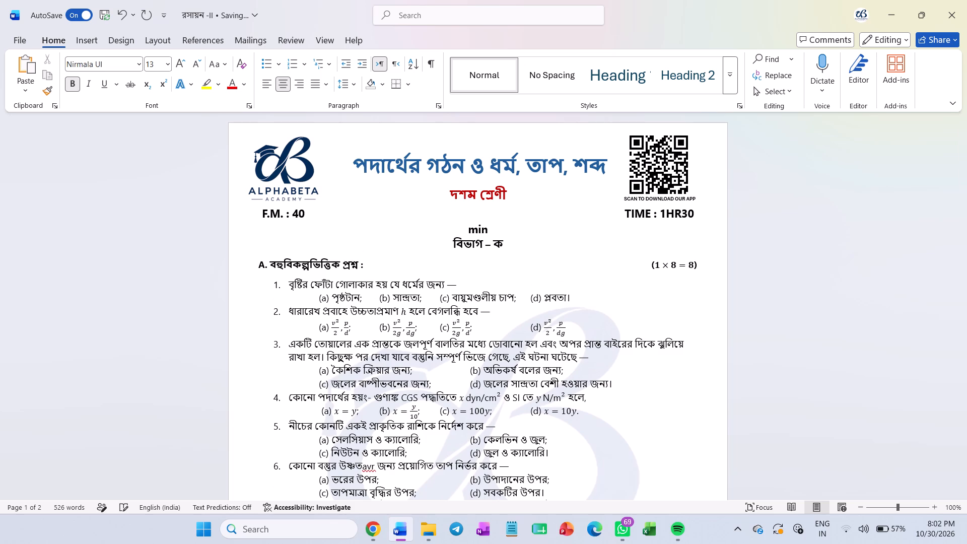
pyautogui.press('BackSpace')
pyautogui.write('hr')
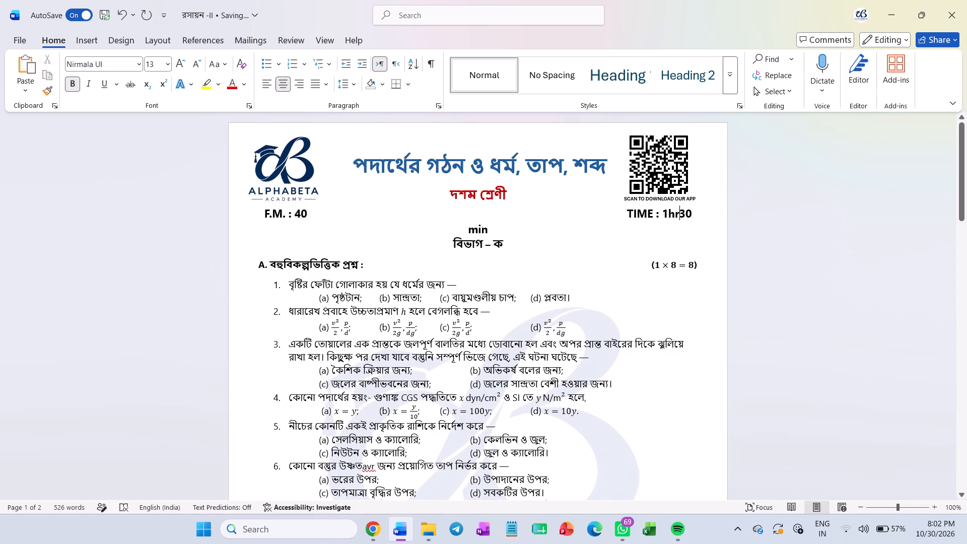
pyautogui.press('space')
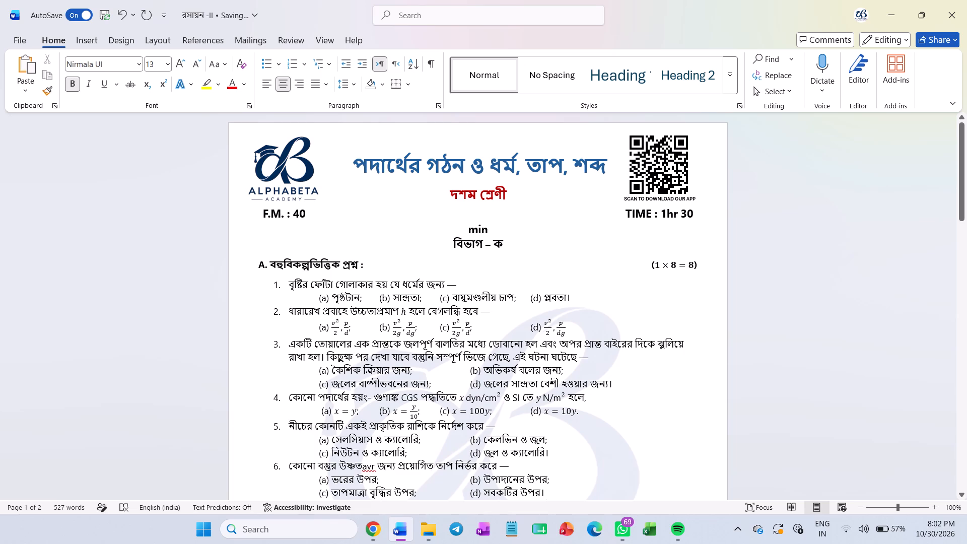
pyautogui.click(595, 206)
pyautogui.press('BackSpace')
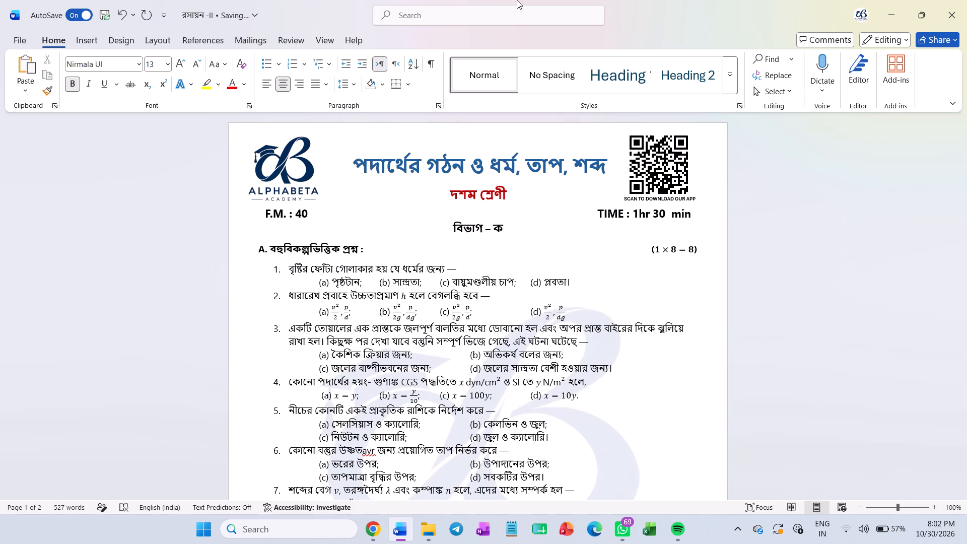
# Copy the বিভাগ – গ heading into its own centred line after question 5, just above the (3 × 5 = 15) section.
pyautogui.scroll(-1, 516, 157)
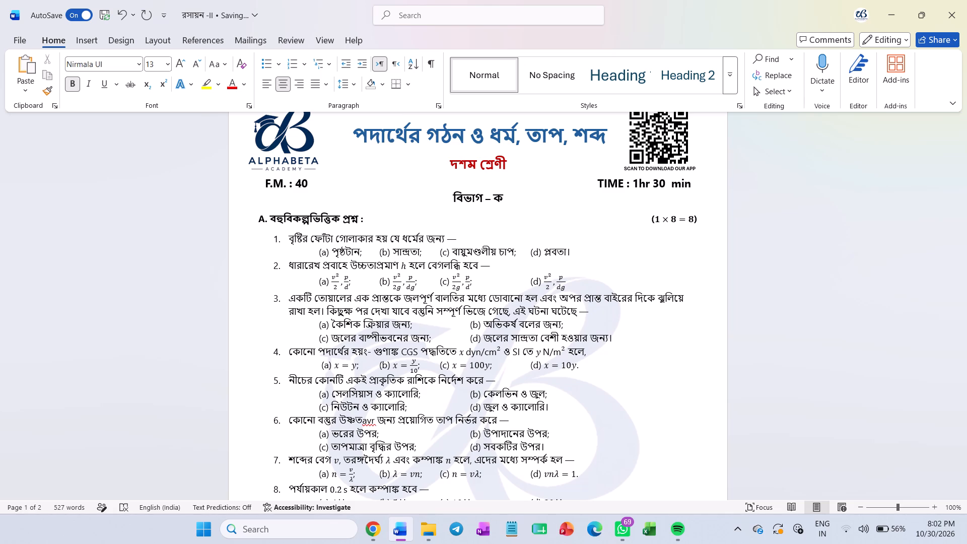
pyautogui.scroll(-6, 453, 180)
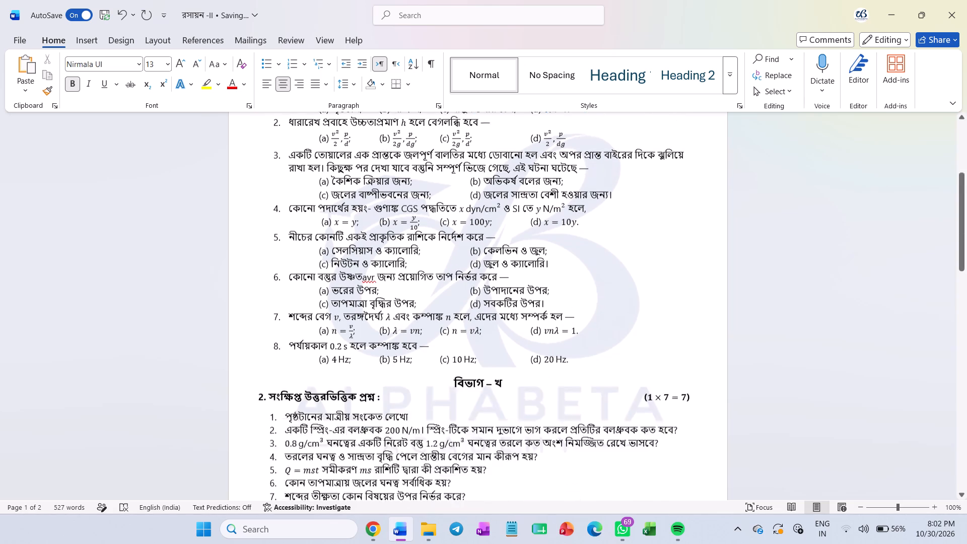
pyautogui.scroll(-12, 454, 180)
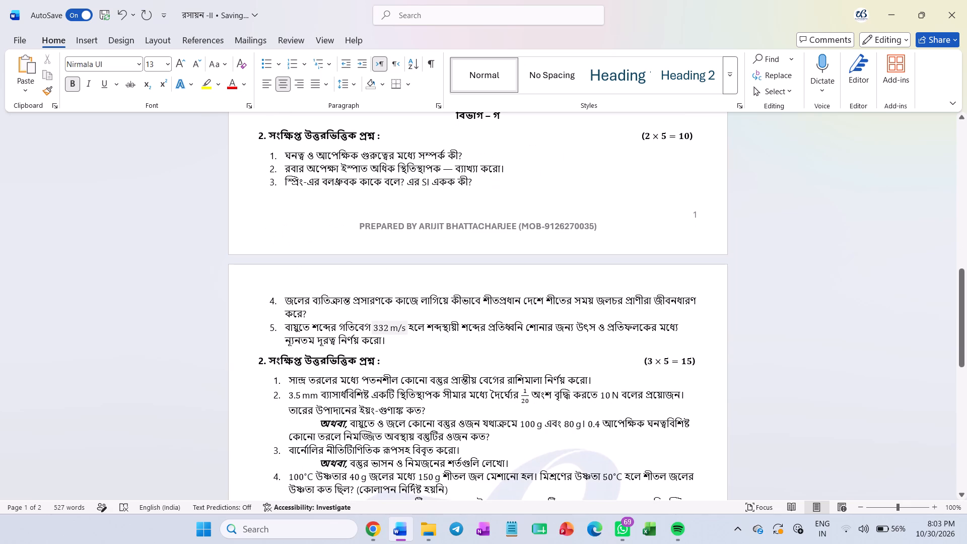
pyautogui.scroll(1, 482, 143)
pyautogui.click(486, 143)
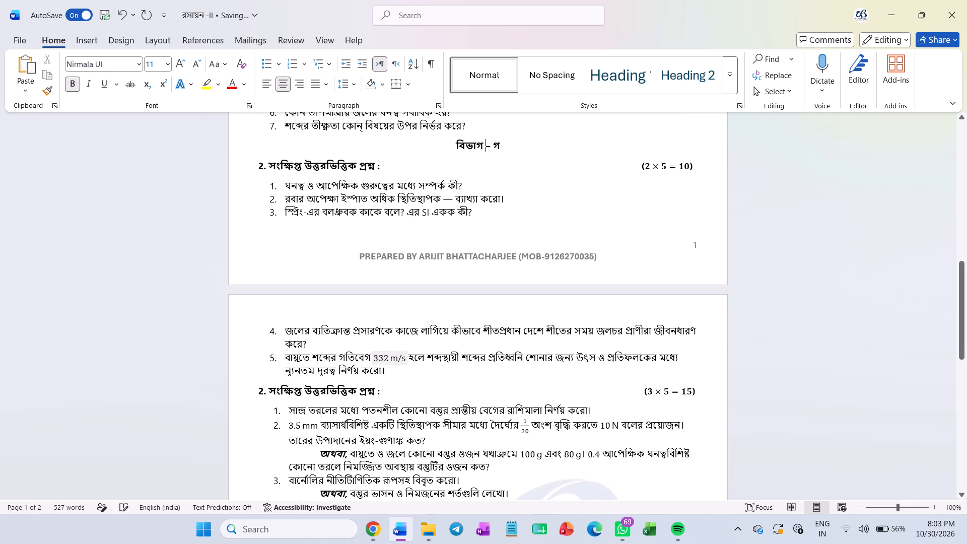
pyautogui.moveTo(451, 143); pyautogui.dragTo(495, 152)
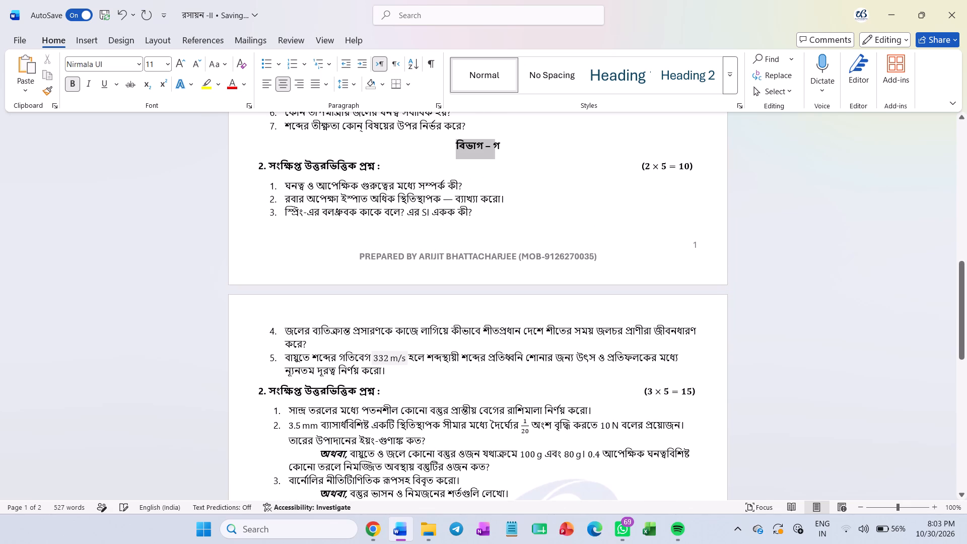
pyautogui.moveTo(495, 152); pyautogui.dragTo(501, 154)
pyautogui.hotkey('ctrl', 'c')
pyautogui.scroll(-6, 501, 153)
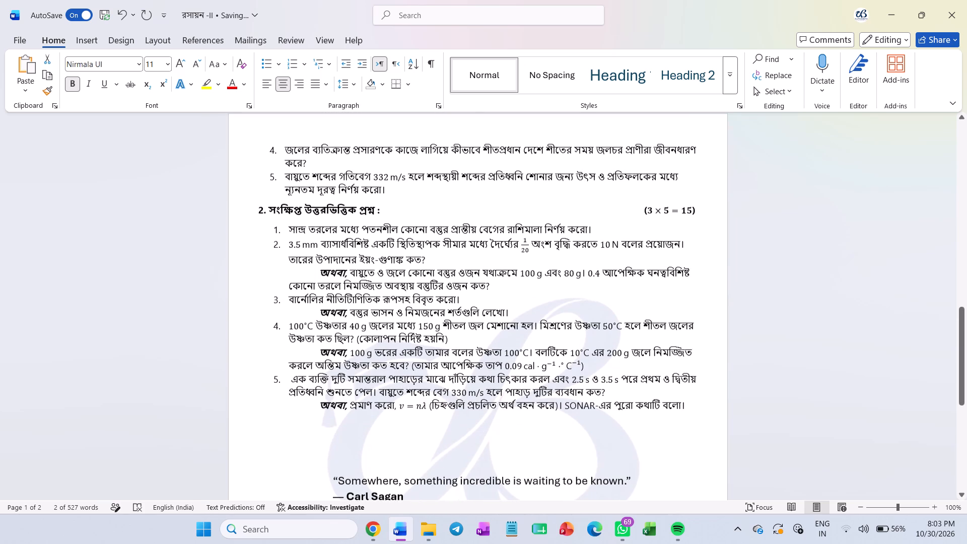
pyautogui.click(384, 197)
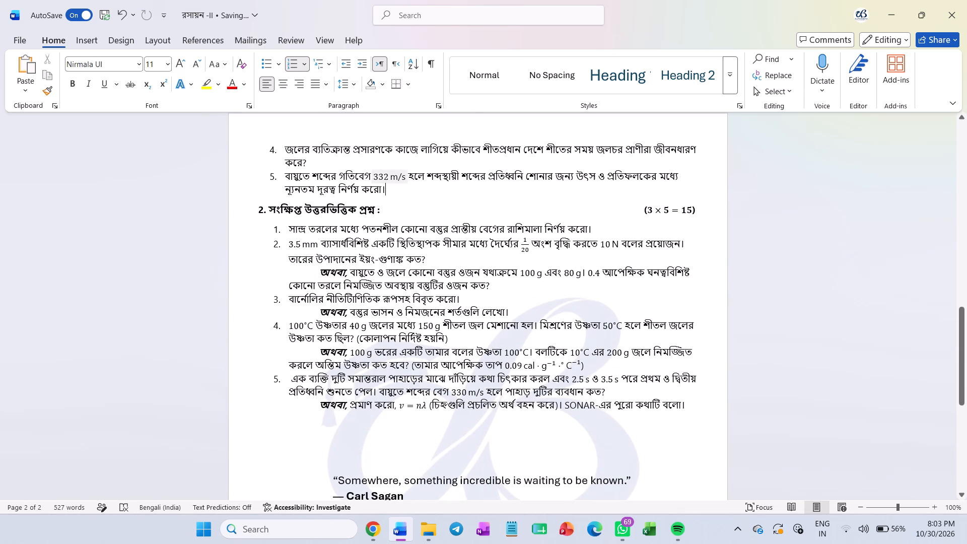
pyautogui.press('Return')
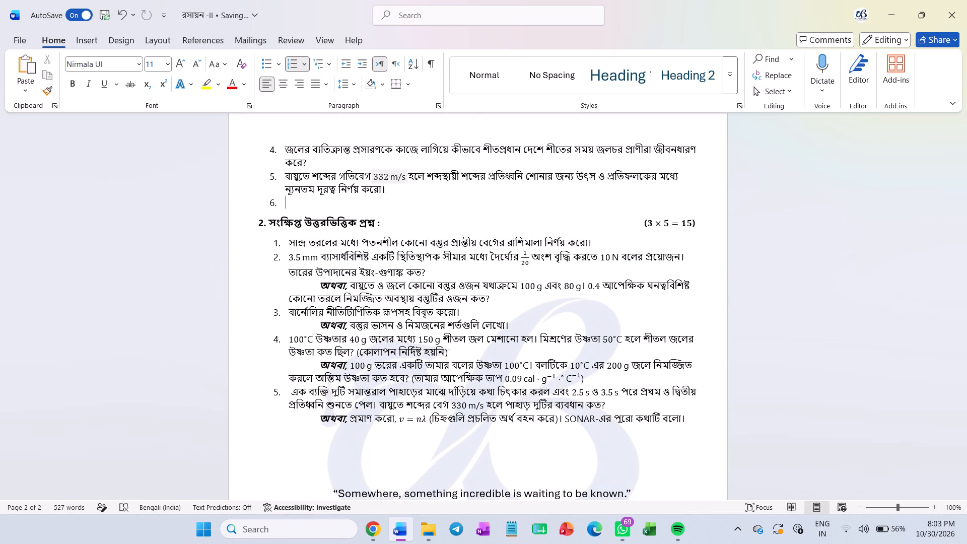
pyautogui.press('BackSpace')
pyautogui.hotkey('ctrl', 'v')
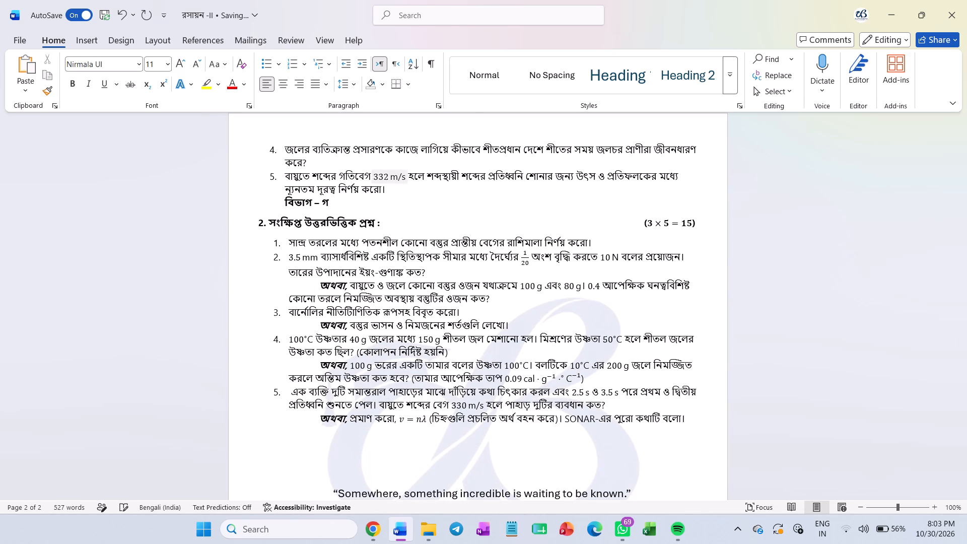
pyautogui.hotkey('ctrl', 'e')
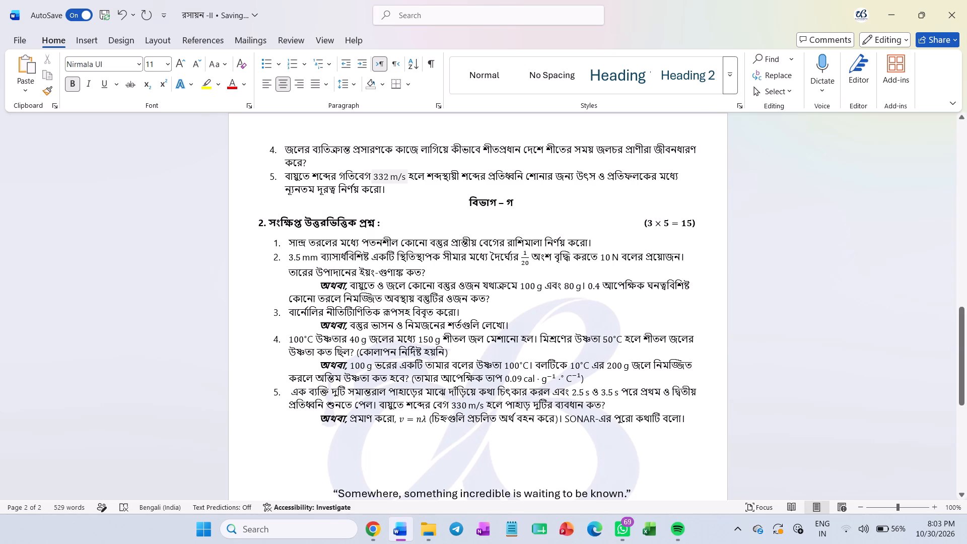
# Change the letter of the heading above the (3 × 5 = 15) section to ঘ, so it reads বিভাগ – ঘ.
pyautogui.press('BackSpace')
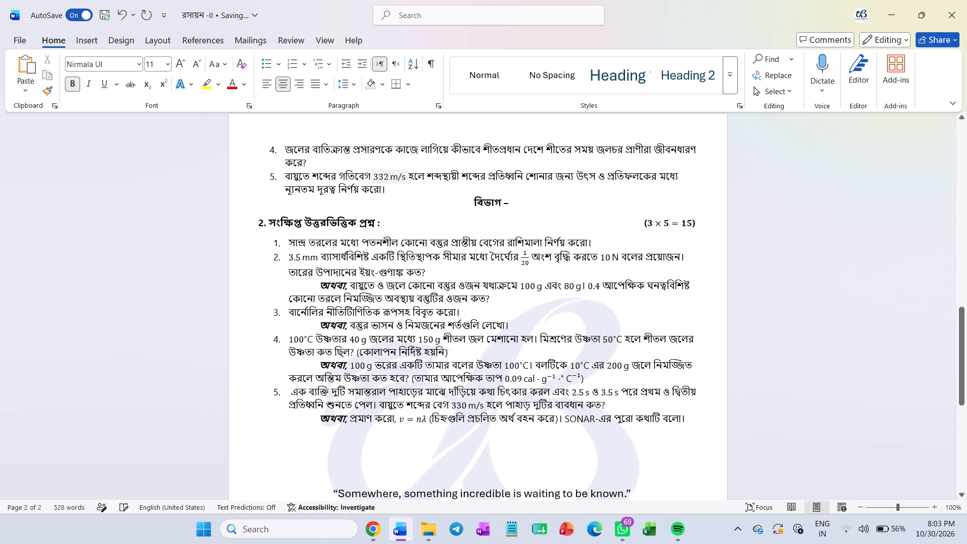
pyautogui.write('gh')
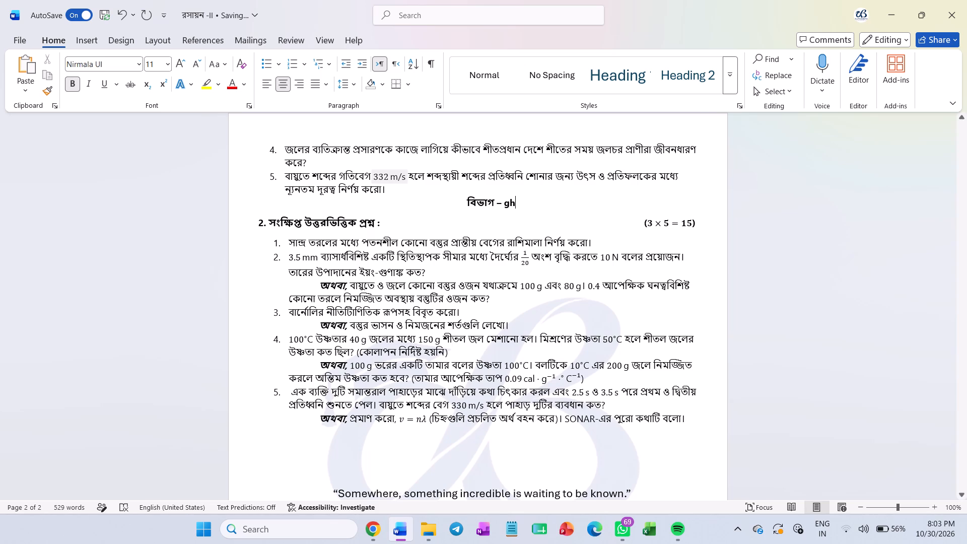
pyautogui.press('BackSpace')
pyautogui.press('BackSpace')
pyautogui.moveTo(540, 222); pyautogui.dragTo(531, 224)
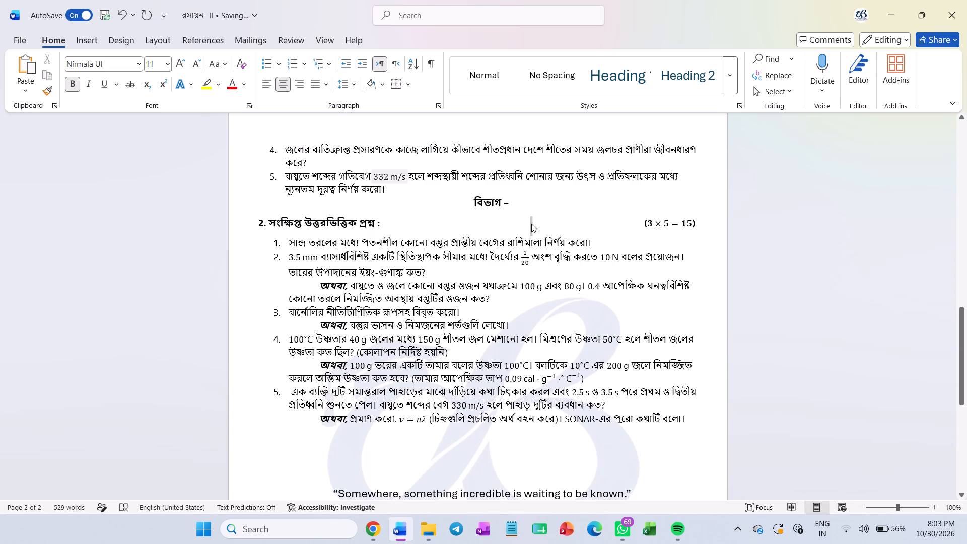
pyautogui.moveTo(531, 224); pyautogui.dragTo(530, 224)
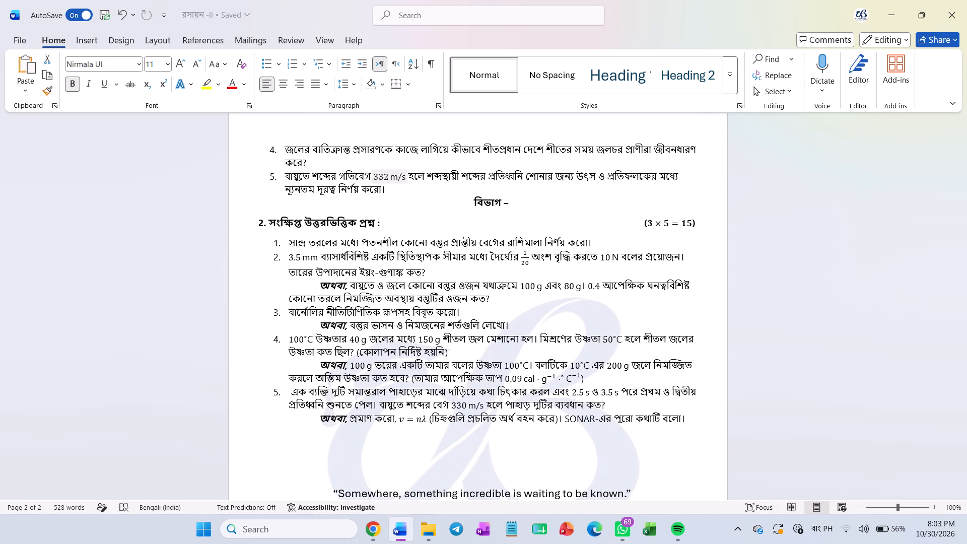
pyautogui.write('gh')
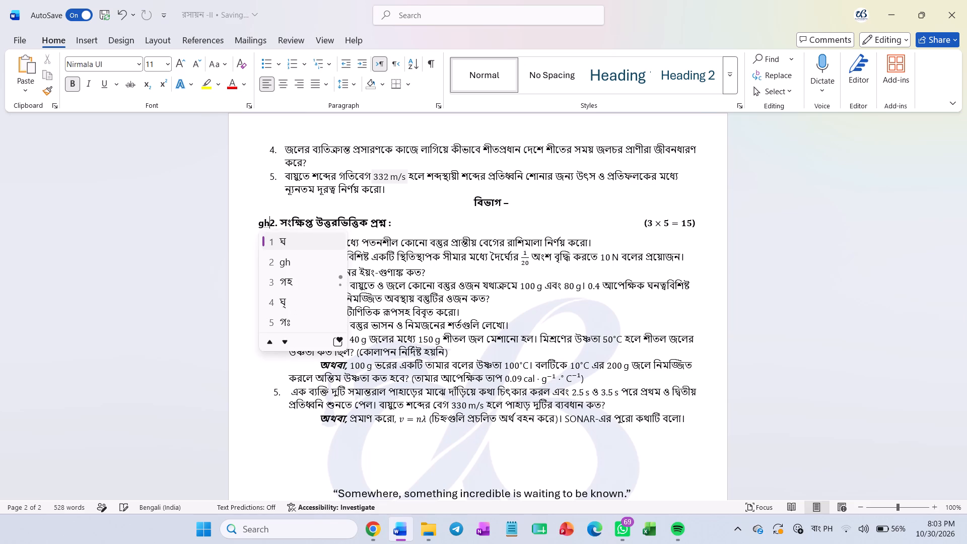
pyautogui.press('BackSpace')
pyautogui.press('BackSpace')
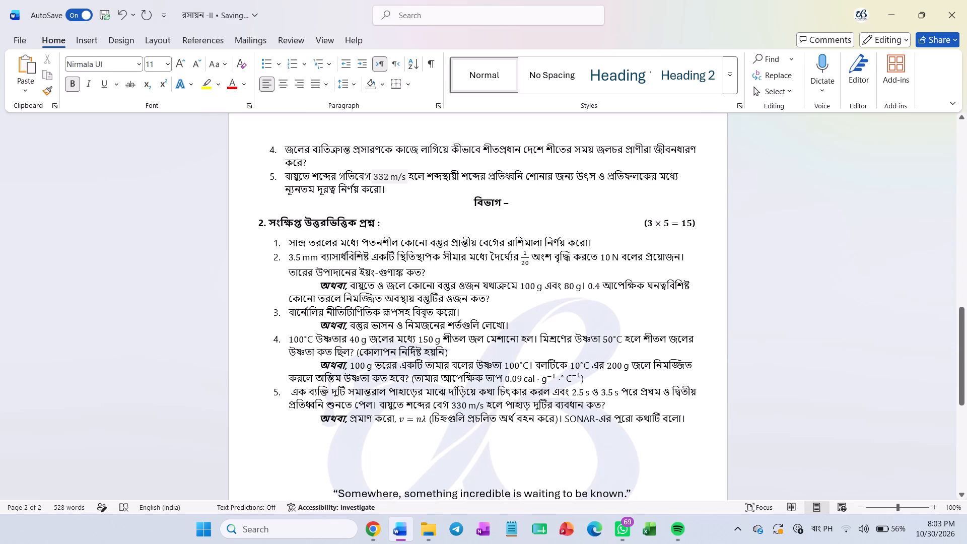
pyautogui.click(527, 202)
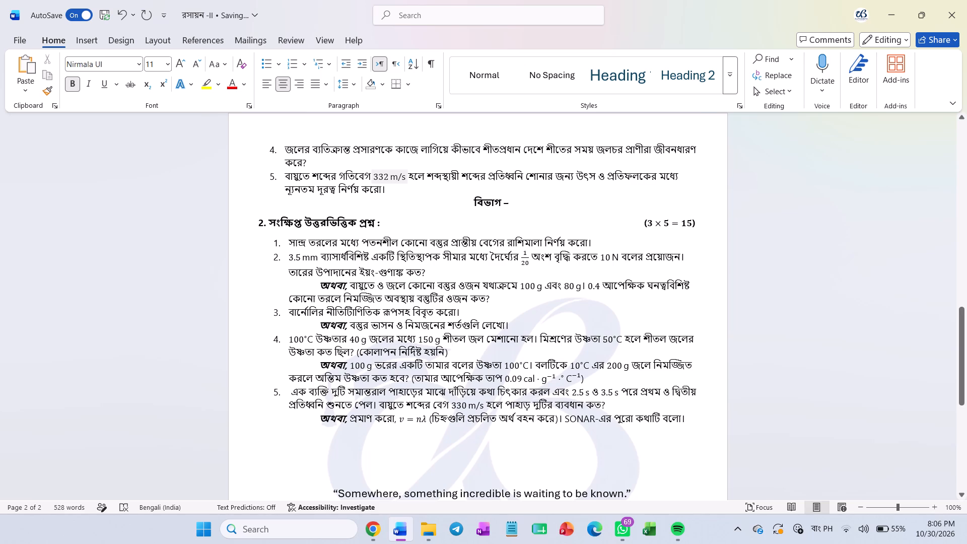
pyautogui.write('gh')
pyautogui.press('space')
# Move the Carl Sagan quote text box down into the empty space near the bottom of page 2, above the footer.
pyautogui.scroll(-2, 512, 300)
pyautogui.scroll(3, 512, 300)
pyautogui.scroll(-5, 512, 300)
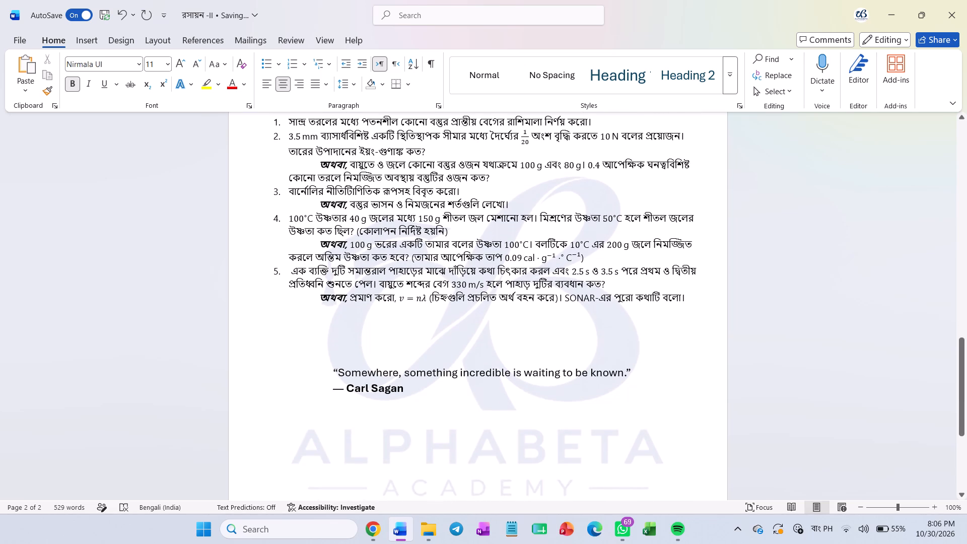
pyautogui.scroll(-4, 512, 300)
pyautogui.scroll(-5, 470, 309)
pyautogui.scroll(-2, 408, 266)
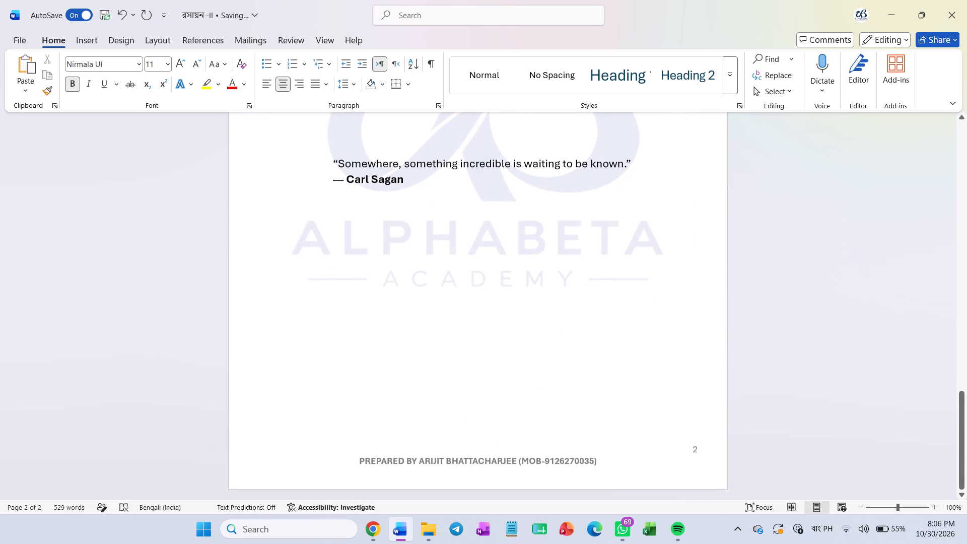
pyautogui.moveTo(324, 150); pyautogui.dragTo(320, 161)
pyautogui.click(340, 201)
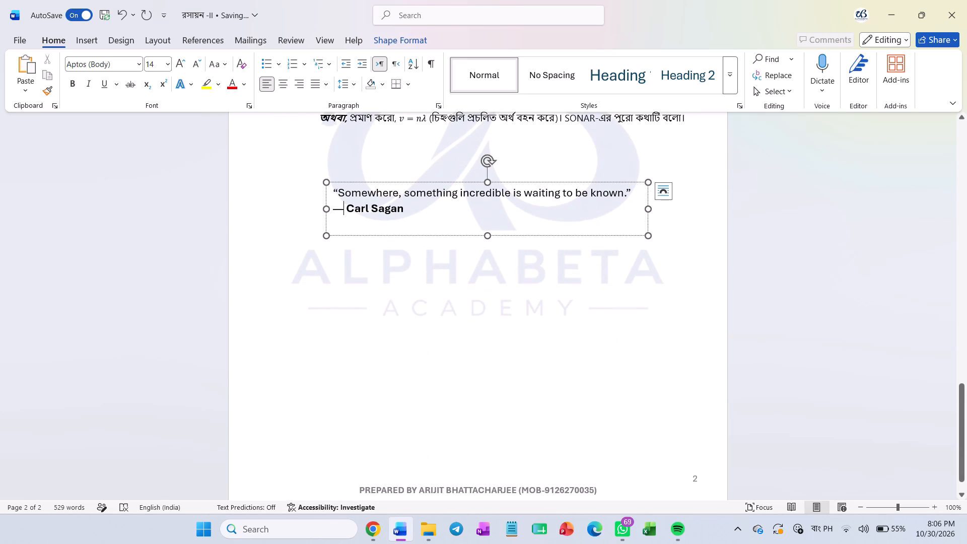
pyautogui.moveTo(337, 181); pyautogui.dragTo(330, 245)
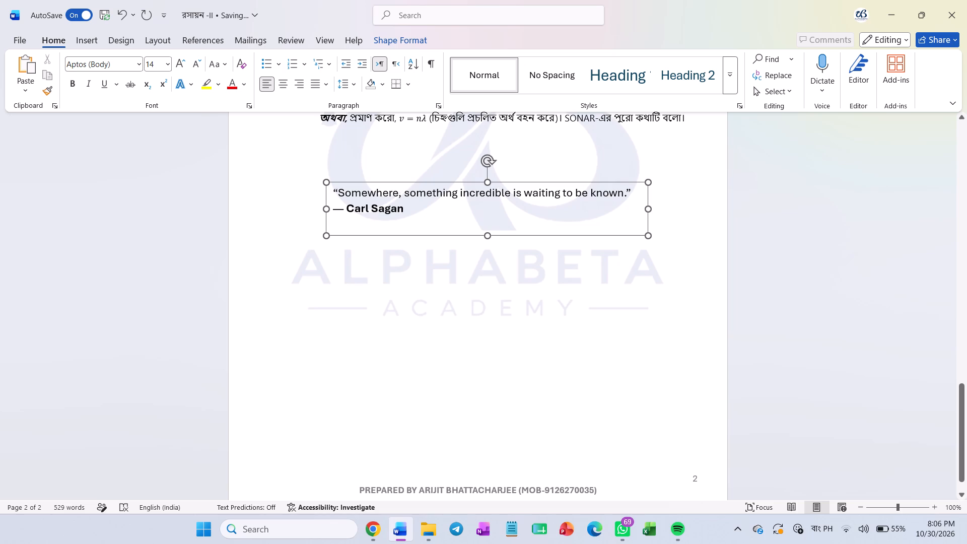
pyautogui.moveTo(367, 187); pyautogui.dragTo(356, 275)
pyautogui.click(392, 190)
pyautogui.click(395, 187)
pyautogui.click(401, 222)
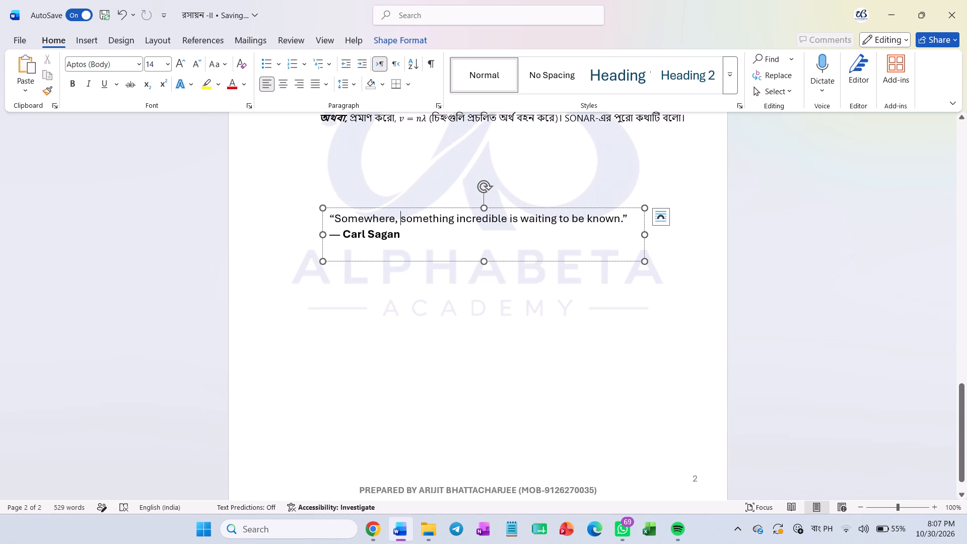
pyautogui.click(410, 210)
pyautogui.press('Down')
pyautogui.press('Down')
pyautogui.press('Down')
pyautogui.press('Down')
pyautogui.press('Down')
pyautogui.press('Down')
pyautogui.press('Down')
pyautogui.press('Down')
pyautogui.press('Down')
pyautogui.press('Down')
pyautogui.press('Down')
pyautogui.press('Down')
pyautogui.press('Down')
pyautogui.press('Down')
pyautogui.press('Down')
pyautogui.press('Down')
pyautogui.press('Down')
pyautogui.press('Down')
pyautogui.press('Down')
pyautogui.press('Down')
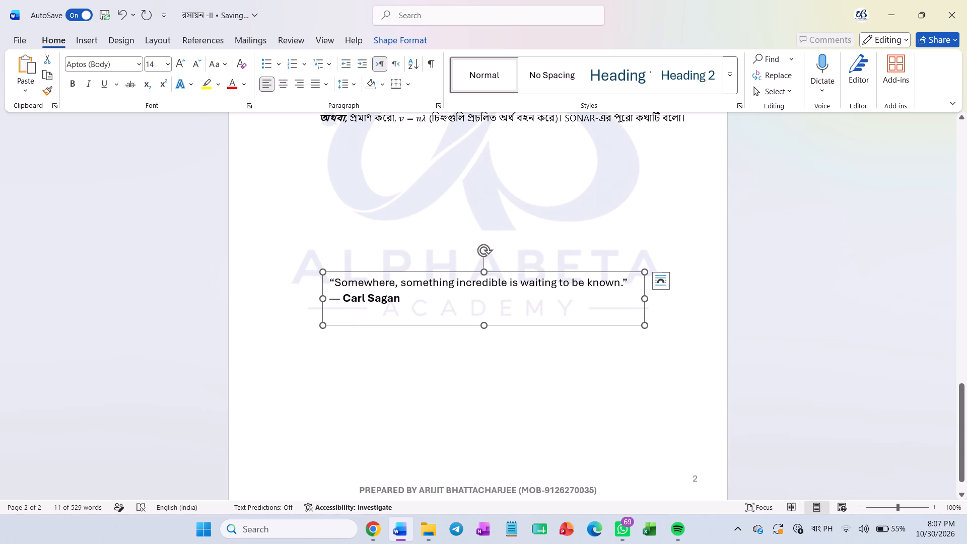
pyautogui.moveTo(523, 271); pyautogui.dragTo(521, 399)
pyautogui.click(598, 300)
# Correct the word before হবে in question 2 of বিভাগ – ক to বেগশীর্ষ.
pyautogui.scroll(2, 574, 300)
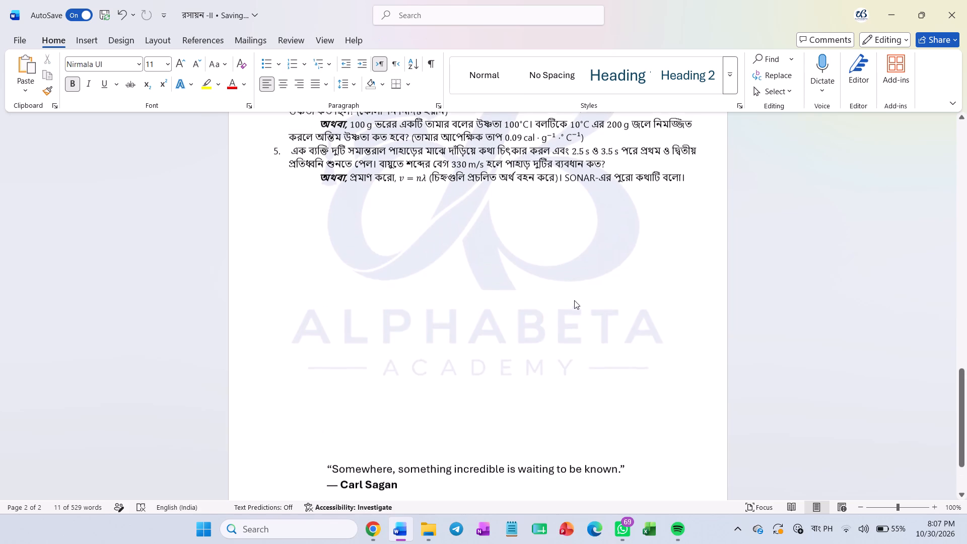
pyautogui.scroll(19, 574, 300)
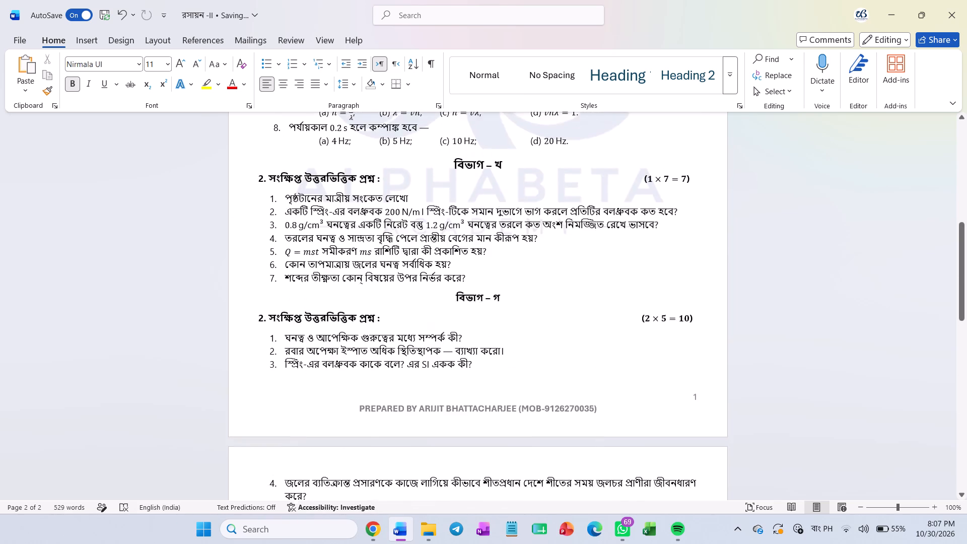
pyautogui.scroll(18, 574, 300)
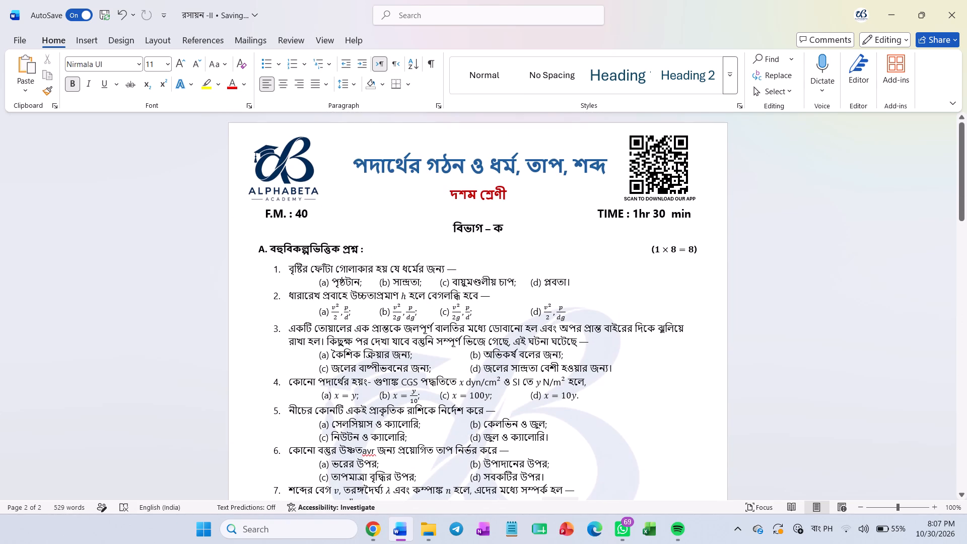
pyautogui.scroll(-3, 560, 173)
pyautogui.scroll(6, 560, 173)
pyautogui.moveTo(462, 298); pyautogui.dragTo(458, 298)
pyautogui.moveTo(458, 298); pyautogui.dragTo(447, 299)
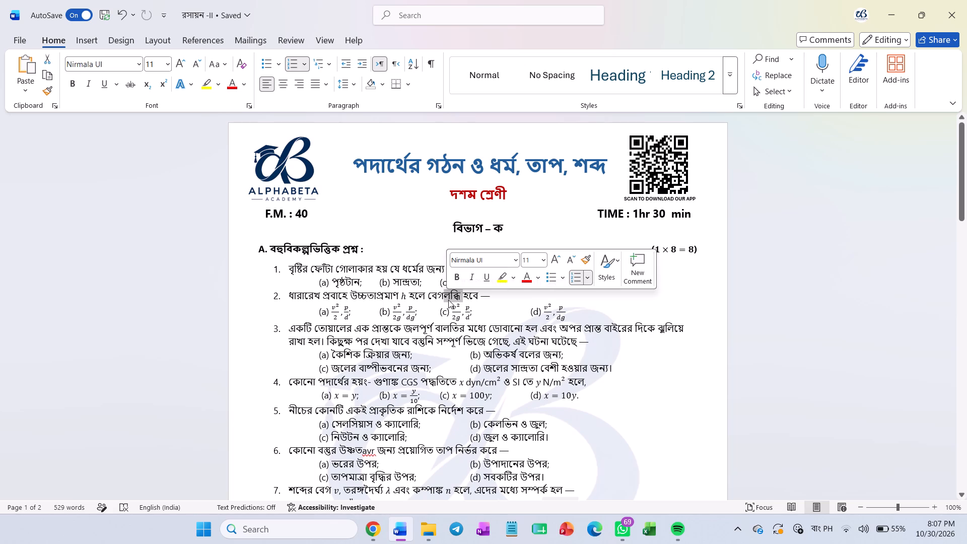
pyautogui.write('sirsh')
pyautogui.press('space')
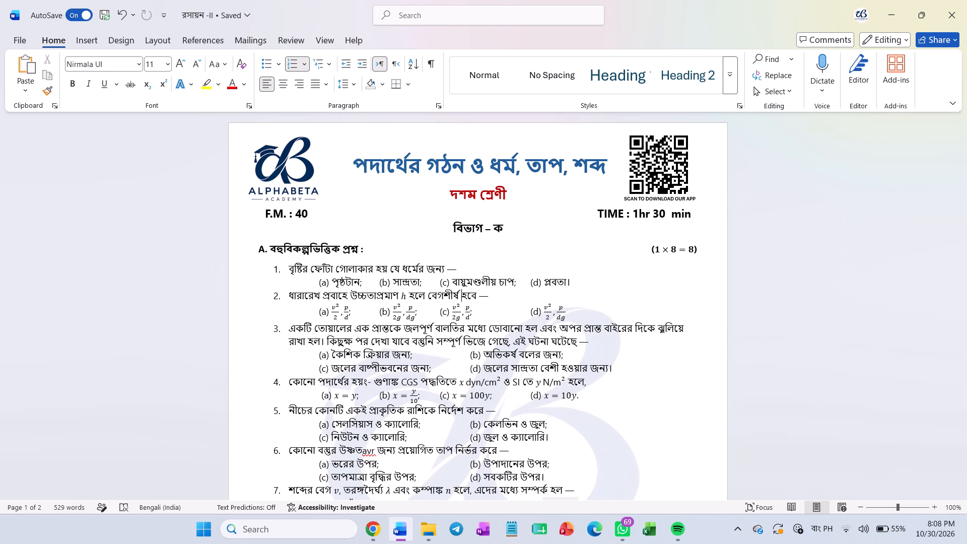
pyautogui.scroll(-1, 391, 336)
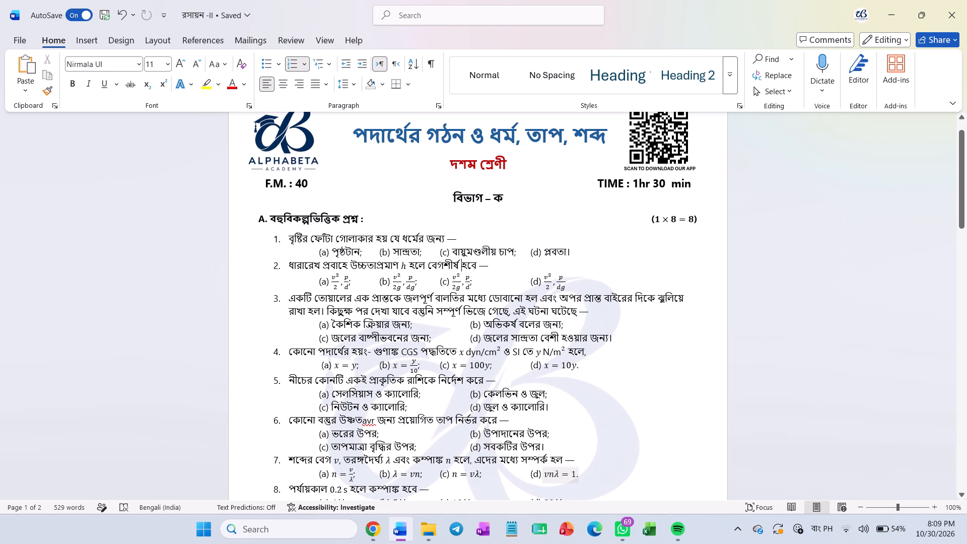
# Complete the unfinished word before পর in question 3 of বিভাগ – ক so it reads কিছুক্ষন.
pyautogui.click(353, 314)
pyautogui.press('n')
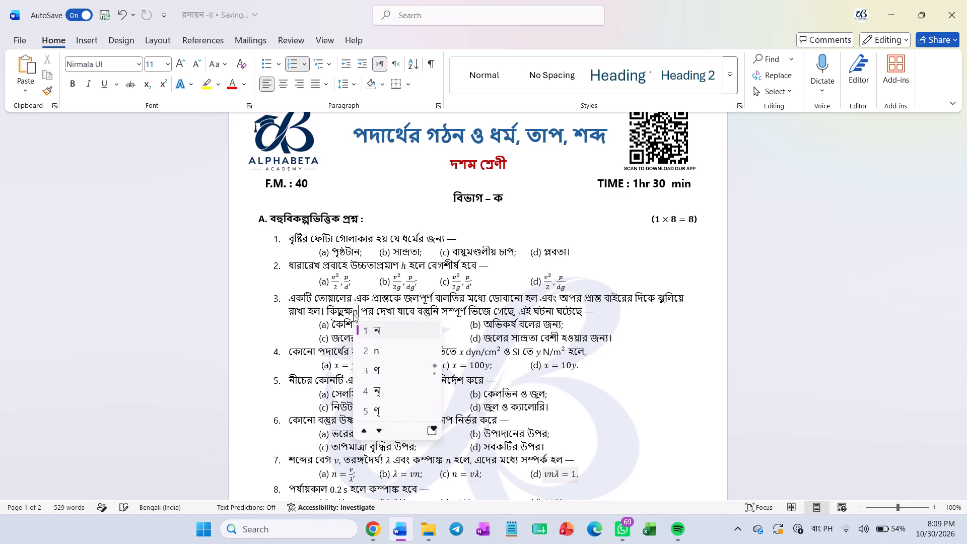
pyautogui.press('space')
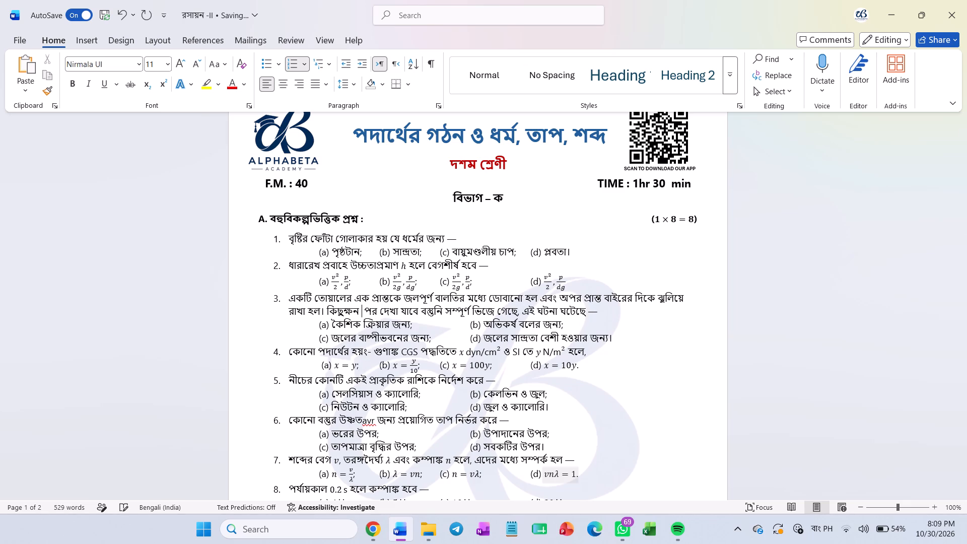
pyautogui.press('BackSpace')
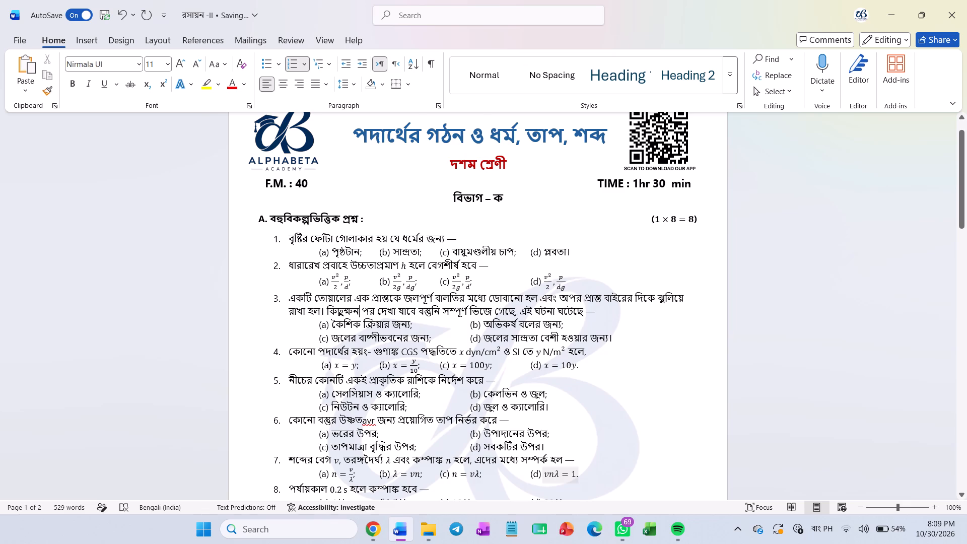
# Replace the garbled word before জন্য in question 6 of বিভাগ – ক with উষ্ণতা বৃদ্ধির.
pyautogui.scroll(-1, 503, 336)
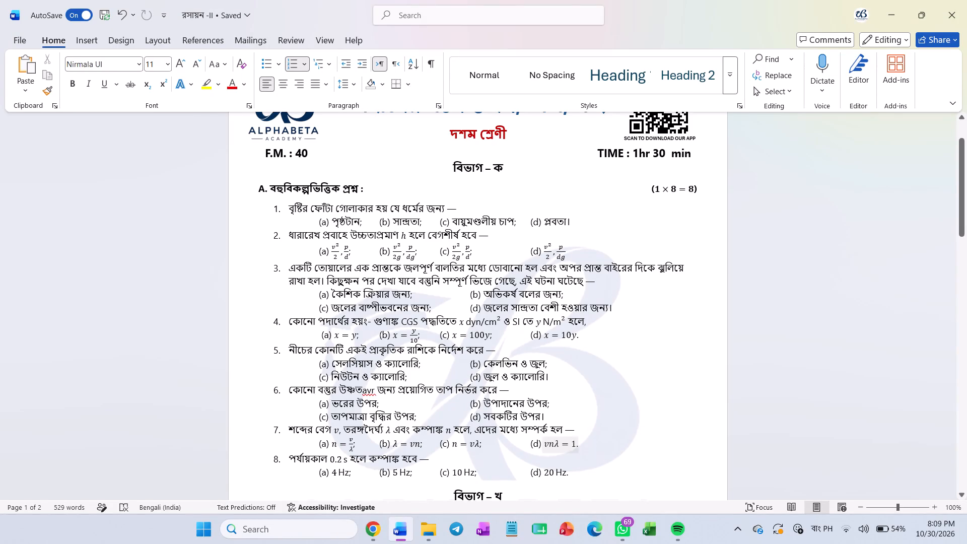
pyautogui.scroll(-1, 530, 336)
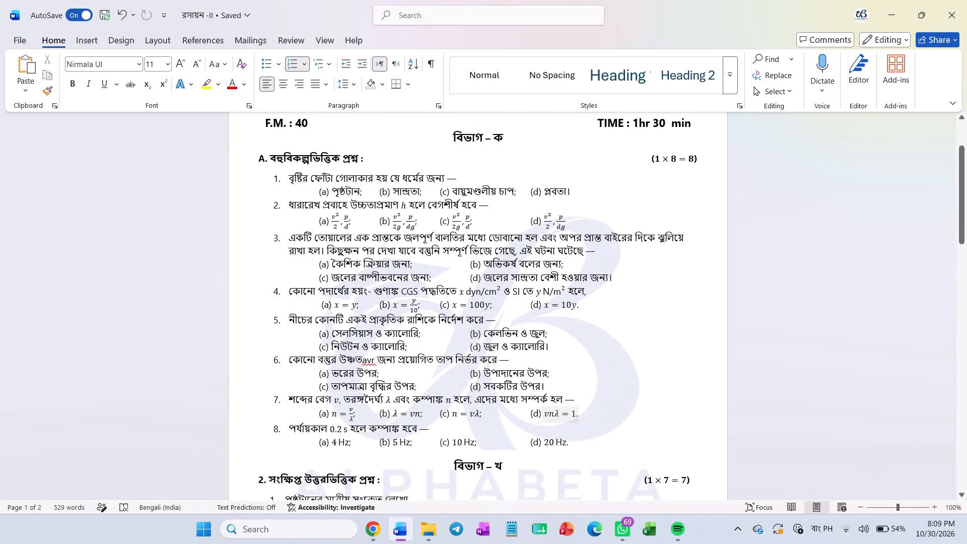
pyautogui.scroll(-1, 530, 336)
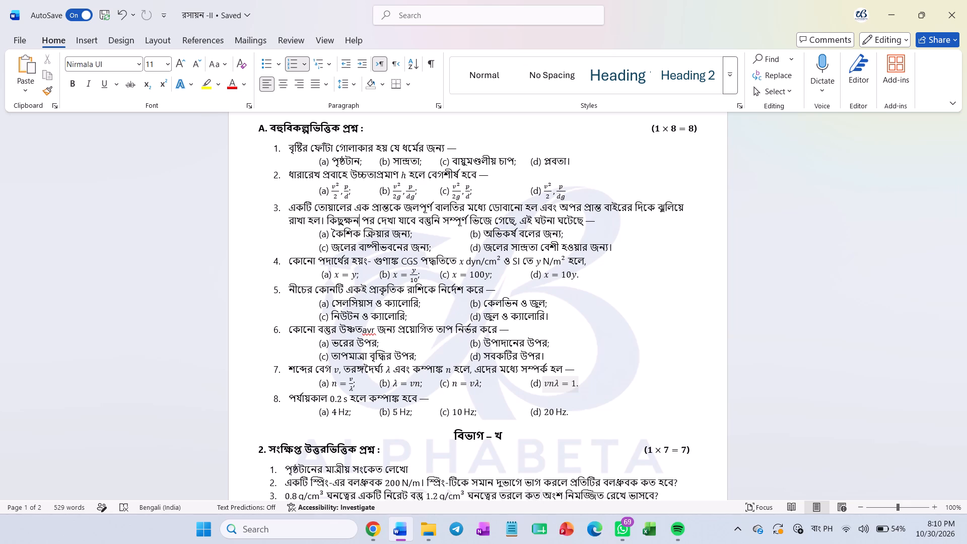
pyautogui.click(369, 329)
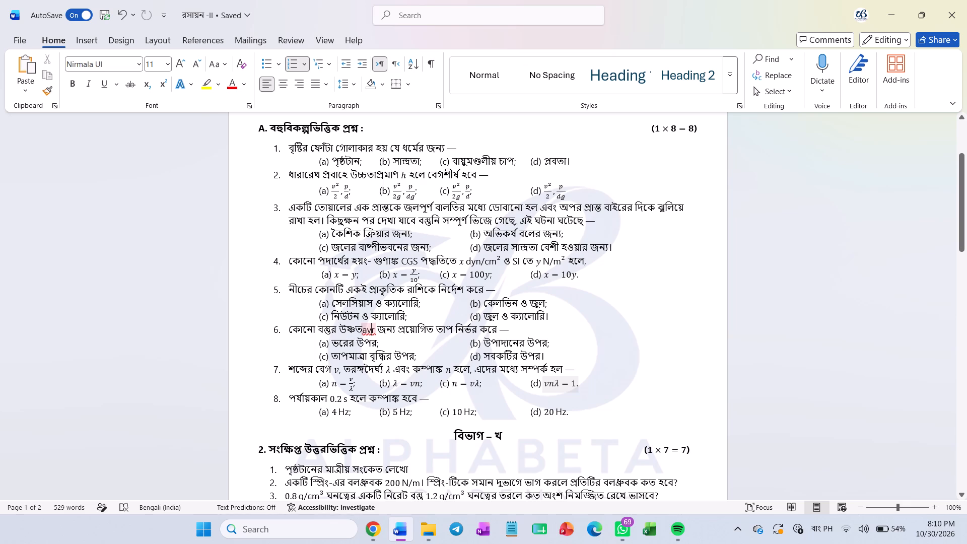
pyautogui.moveTo(375, 329); pyautogui.dragTo(365, 331)
pyautogui.moveTo(365, 331); pyautogui.dragTo(360, 336)
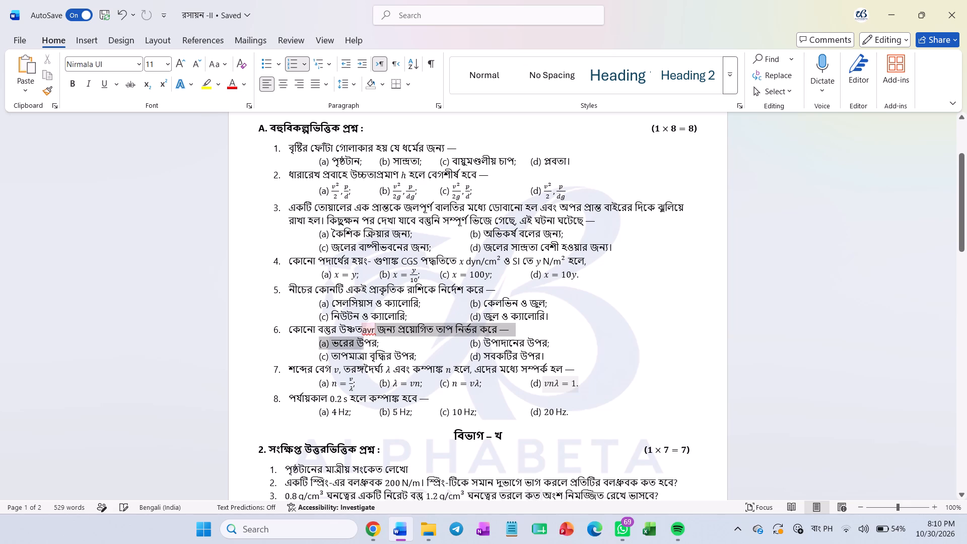
pyautogui.moveTo(360, 336); pyautogui.dragTo(360, 330)
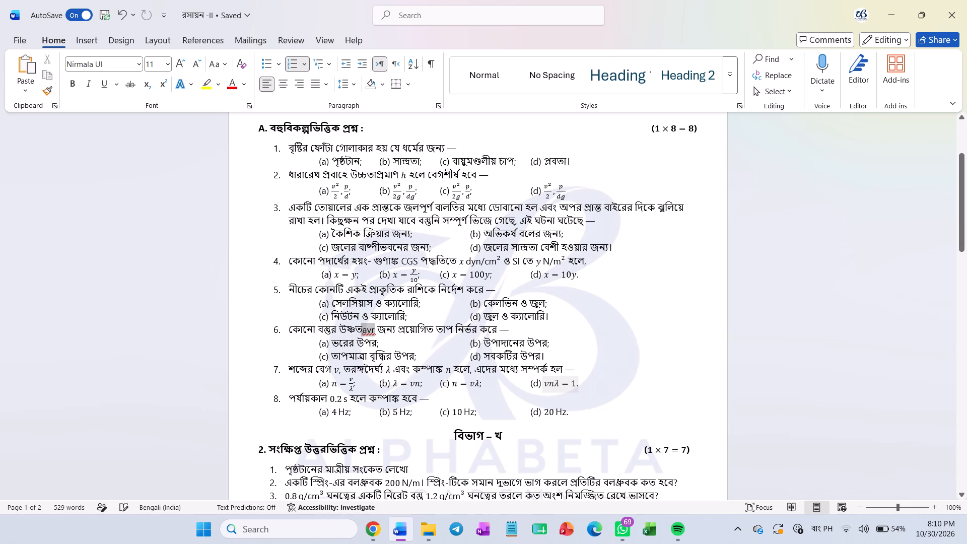
pyautogui.moveTo(360, 330); pyautogui.dragTo(357, 329)
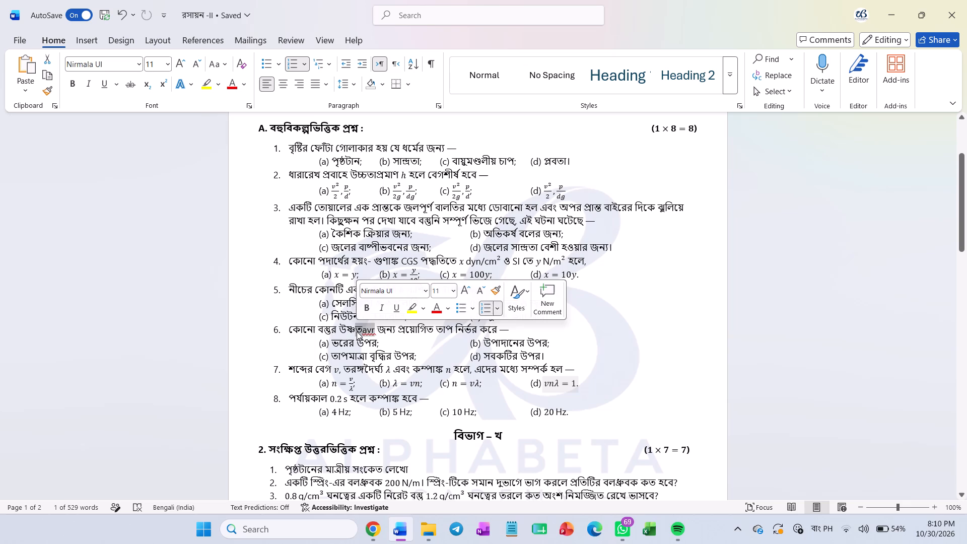
pyautogui.press('BackSpace')
pyautogui.write('tar')
pyautogui.press('space')
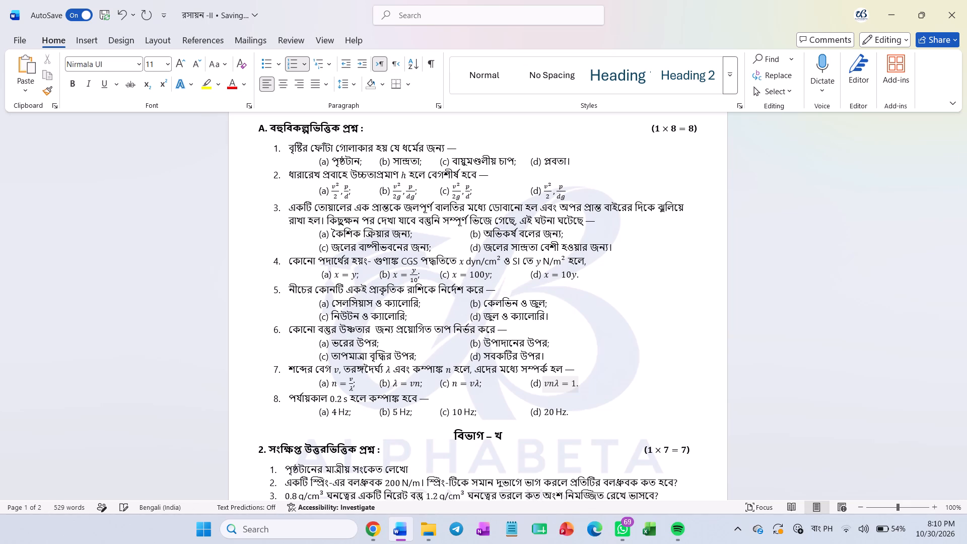
pyautogui.press('BackSpace')
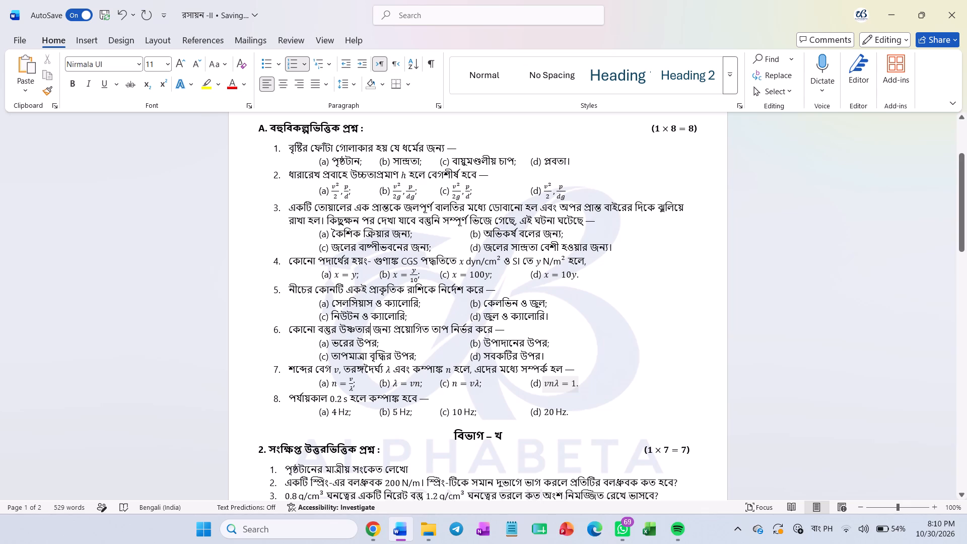
pyautogui.press('BackSpace')
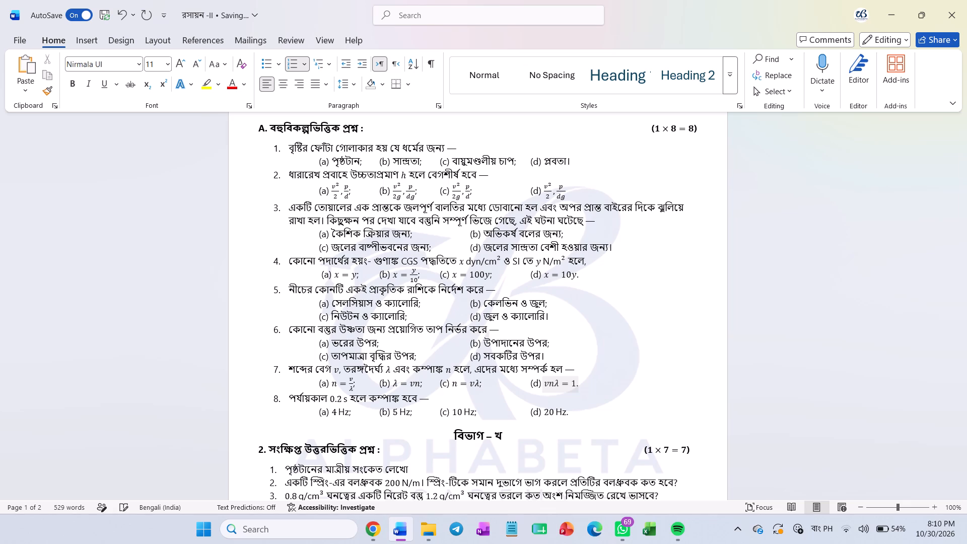
pyautogui.press('space')
pyautogui.write('bridhir')
pyautogui.press('space')
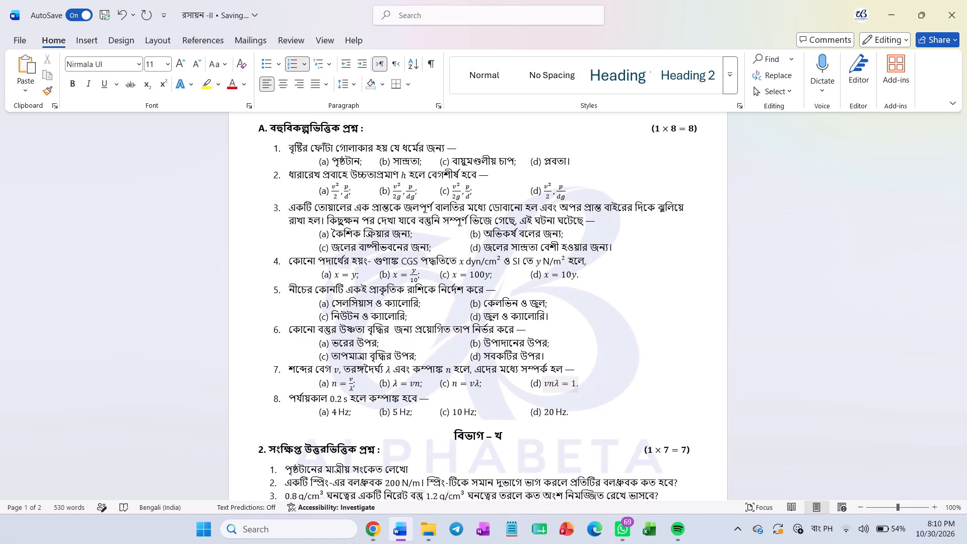
pyautogui.press('Left')
pyautogui.press('Left')
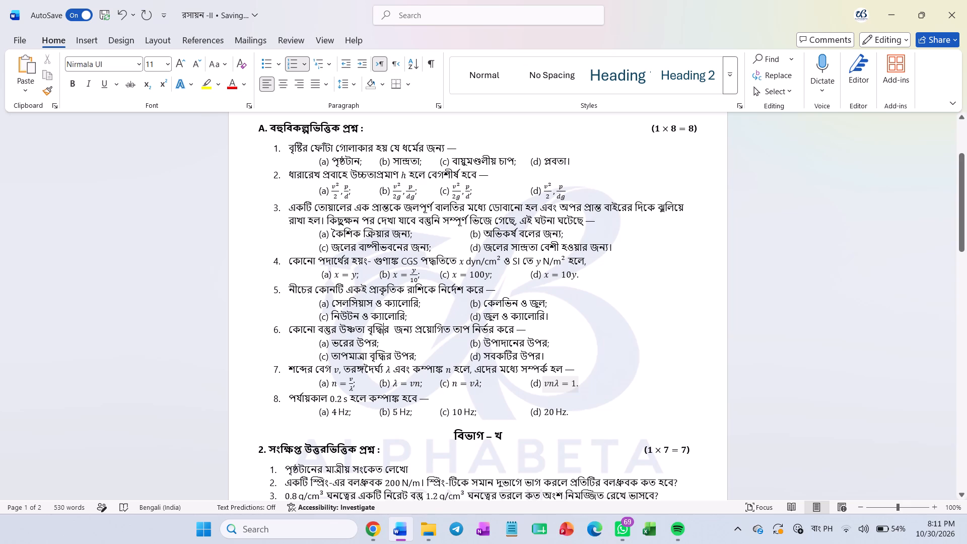
# Change the word before তাপ in question 6 of বিভাগ – ক to প্রয়োজনীয়.
pyautogui.moveTo(451, 326); pyautogui.dragTo(430, 326)
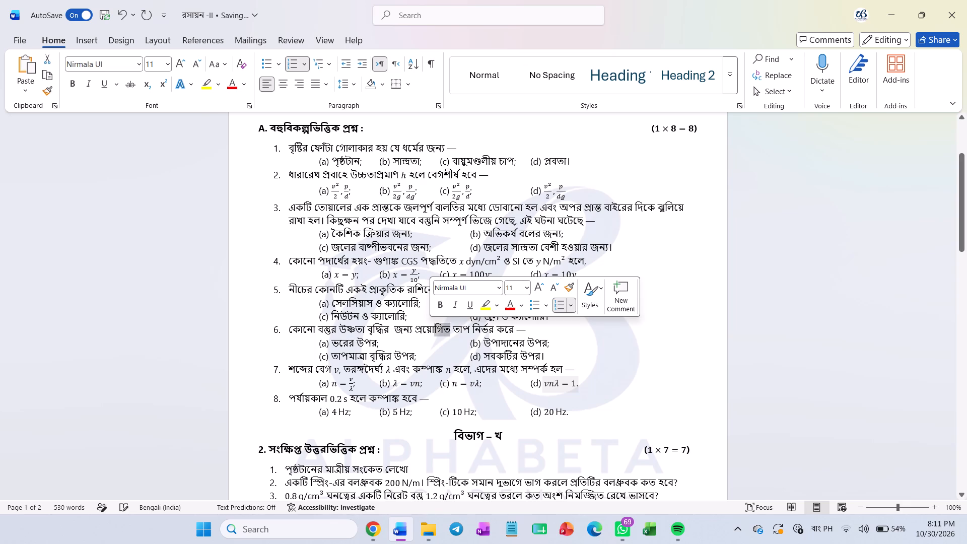
pyautogui.press('BackSpace')
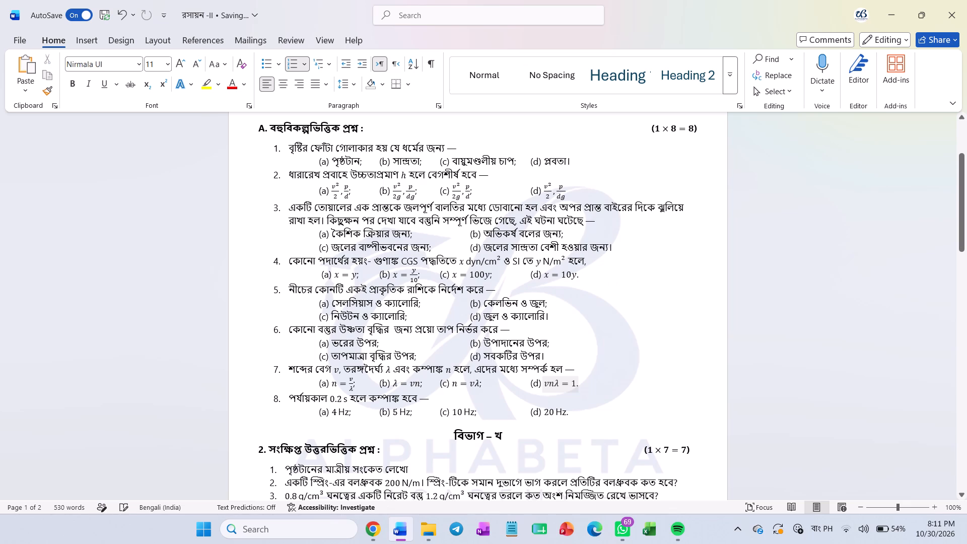
pyautogui.write('jonio')
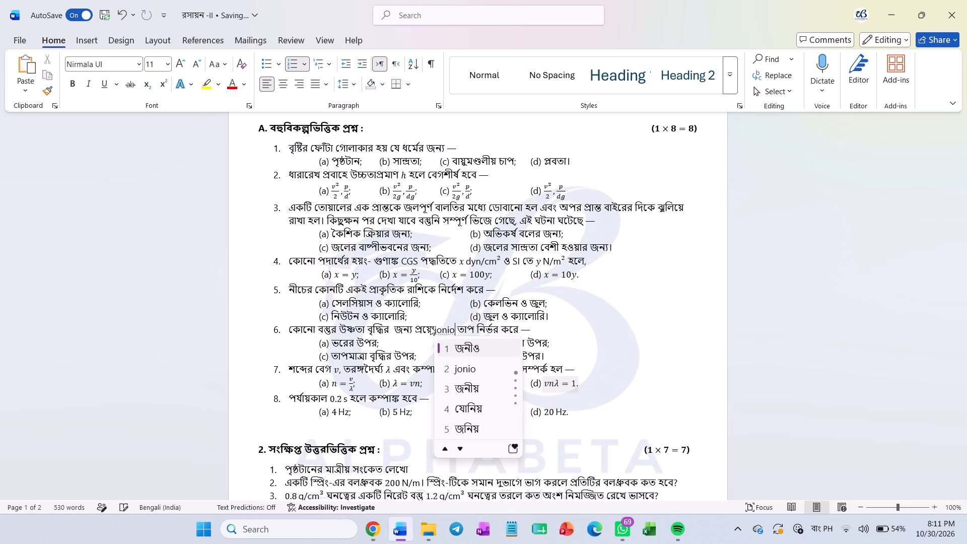
pyautogui.press('3')
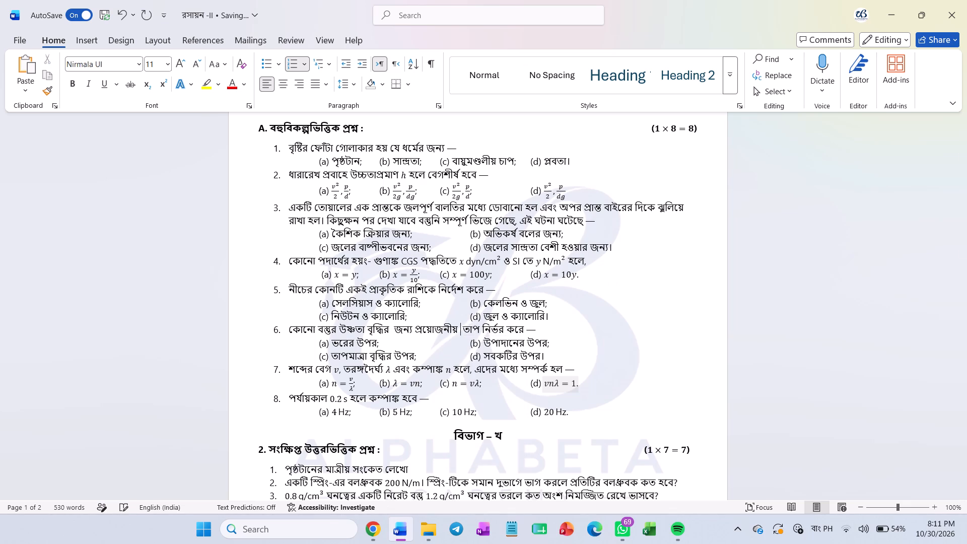
pyautogui.press('BackSpace')
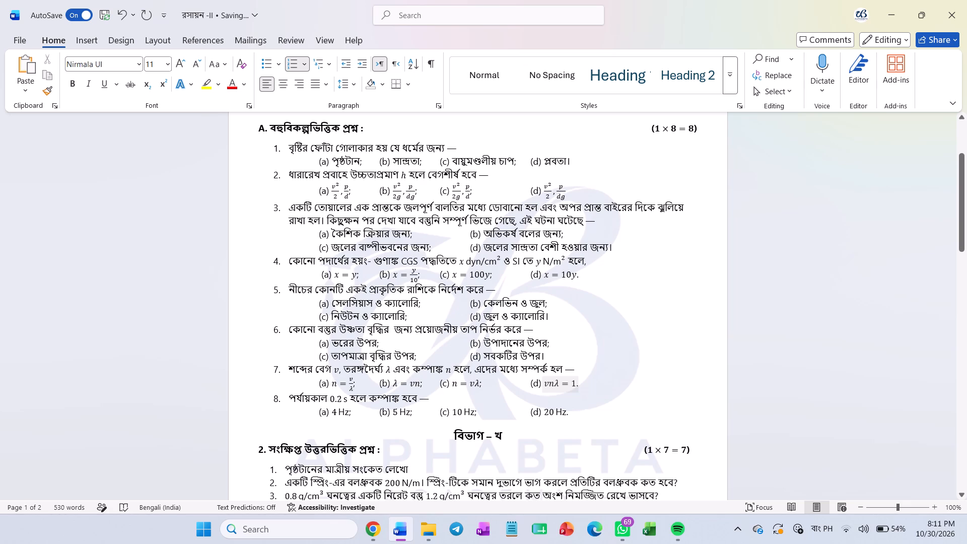
# Insert অতি before সংক্ষিপ্ত in the question-type title under বিভাগ – খ, so it reads অতি সংক্ষিপ্ত উত্তরভিত্তিক প্রশ্ন.
pyautogui.scroll(-1, 495, 389)
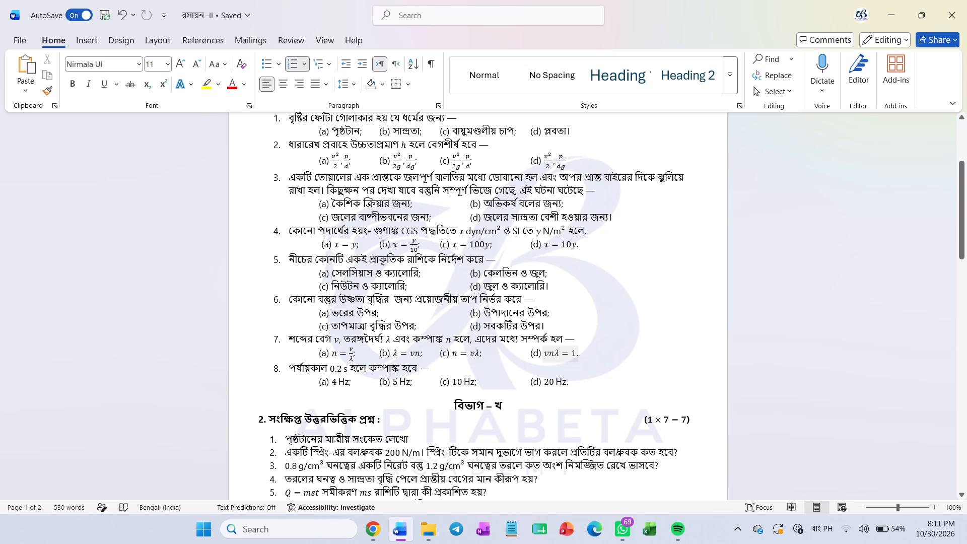
pyautogui.scroll(-1, 559, 360)
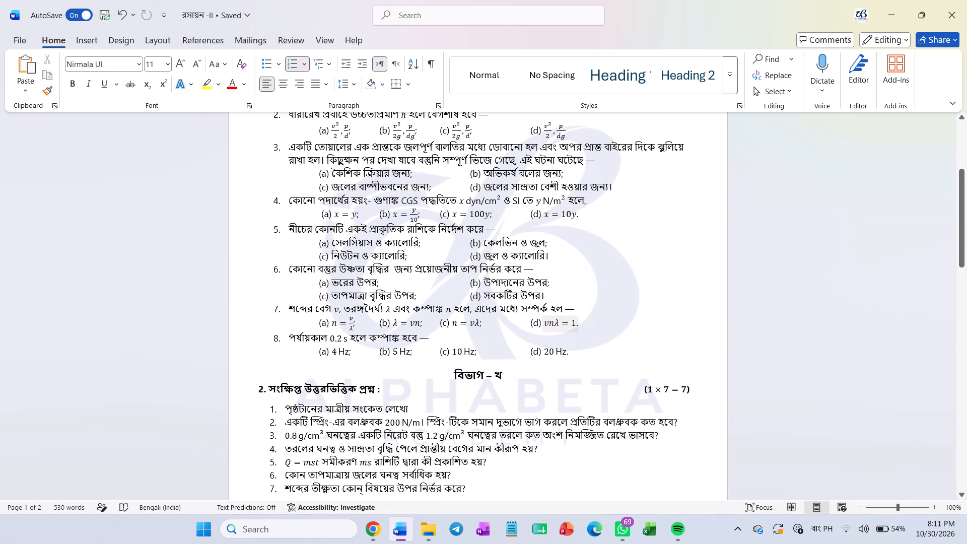
pyautogui.scroll(-1, 473, 362)
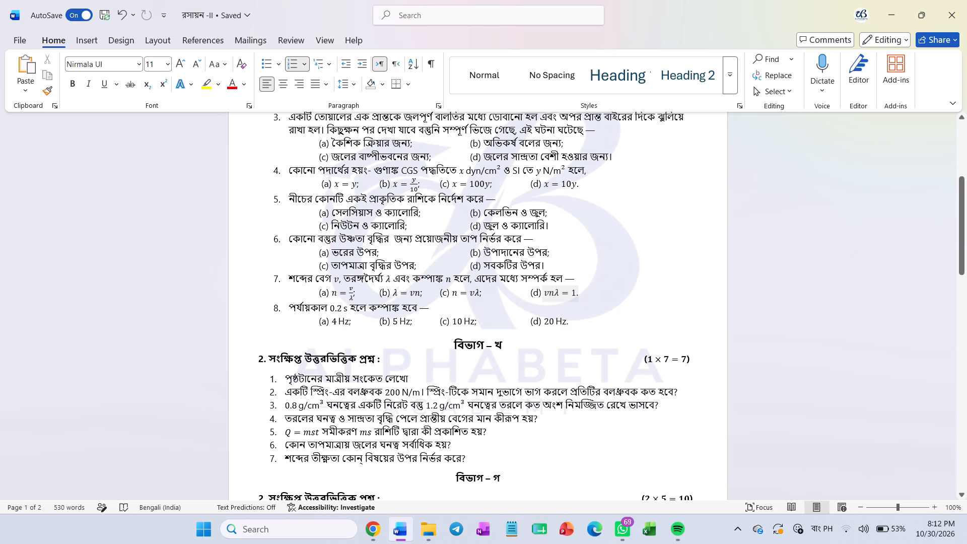
pyautogui.click(270, 357)
pyautogui.write('aoti')
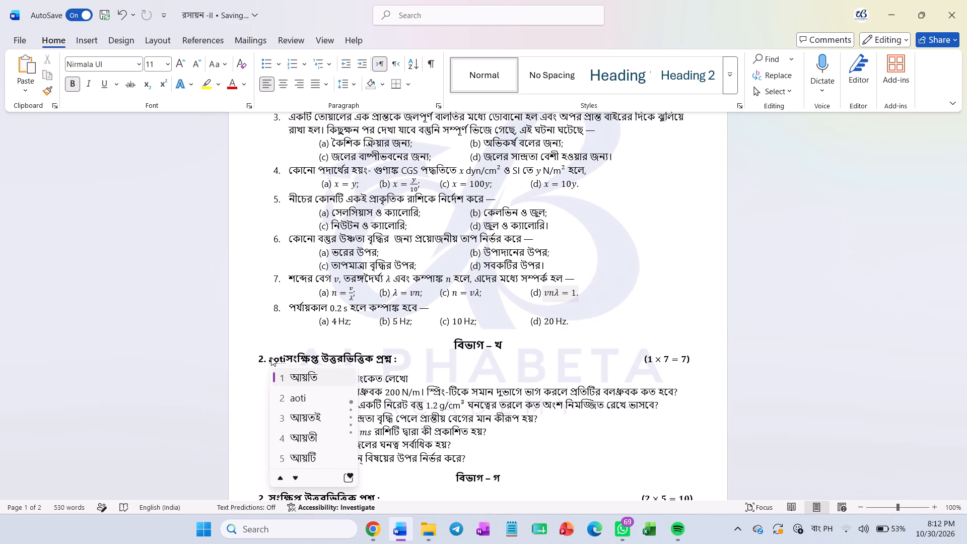
pyautogui.press('Down')
pyautogui.press('Down')
pyautogui.press('Down')
pyautogui.press('Down')
pyautogui.press('Down')
pyautogui.press('Down')
pyautogui.press('Down')
pyautogui.press('Down')
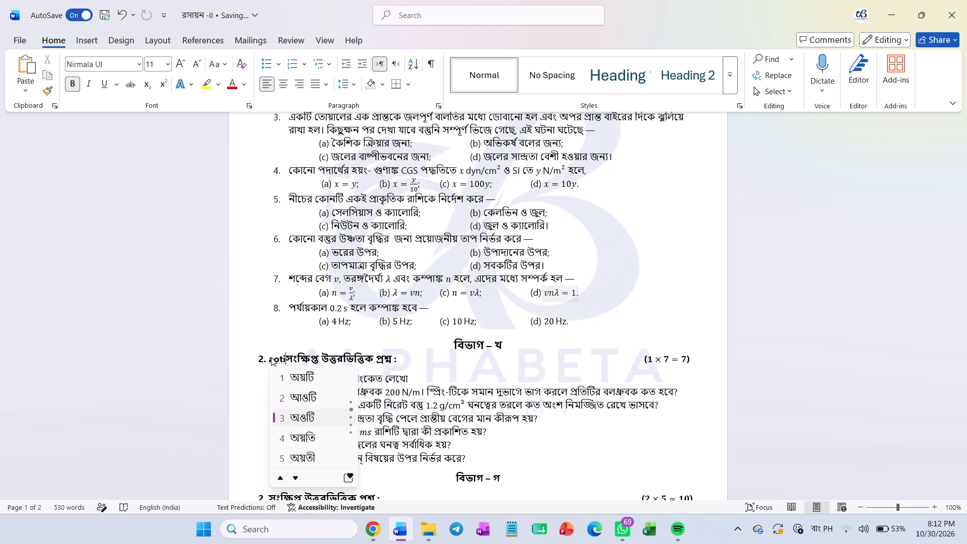
pyautogui.press('Down')
pyautogui.press('Down')
pyautogui.press('Down')
pyautogui.press('Down')
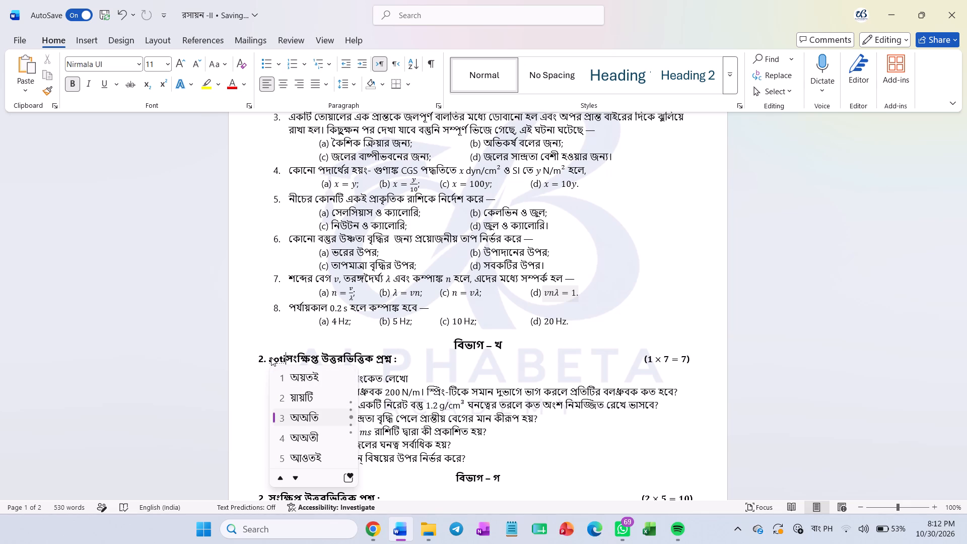
pyautogui.press('BackSpace')
pyautogui.press('BackSpace')
pyautogui.press('BackSpace')
pyautogui.write('ti')
pyautogui.press('space')
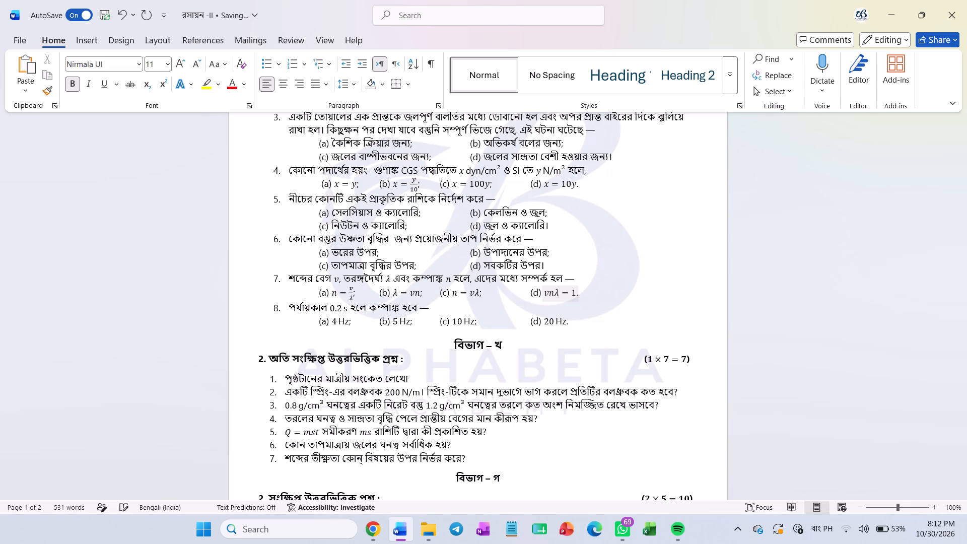
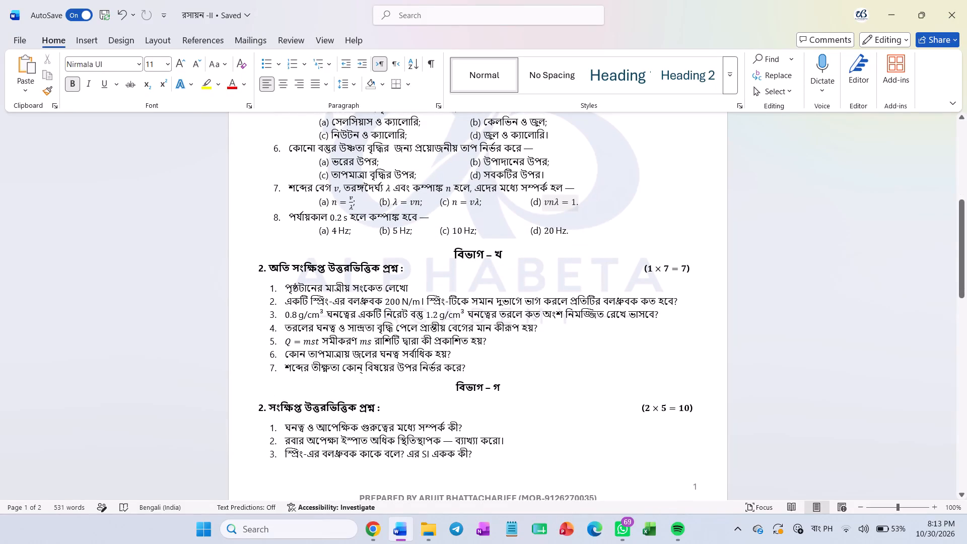
# Replace the leading number of the question-type title under বিভাগ – গ with C, so it reads C. সংক্ষিপ্ত উত্তরভিত্তিক প্রশ্ন.
pyautogui.click(262, 407)
pyautogui.press('BackSpace')
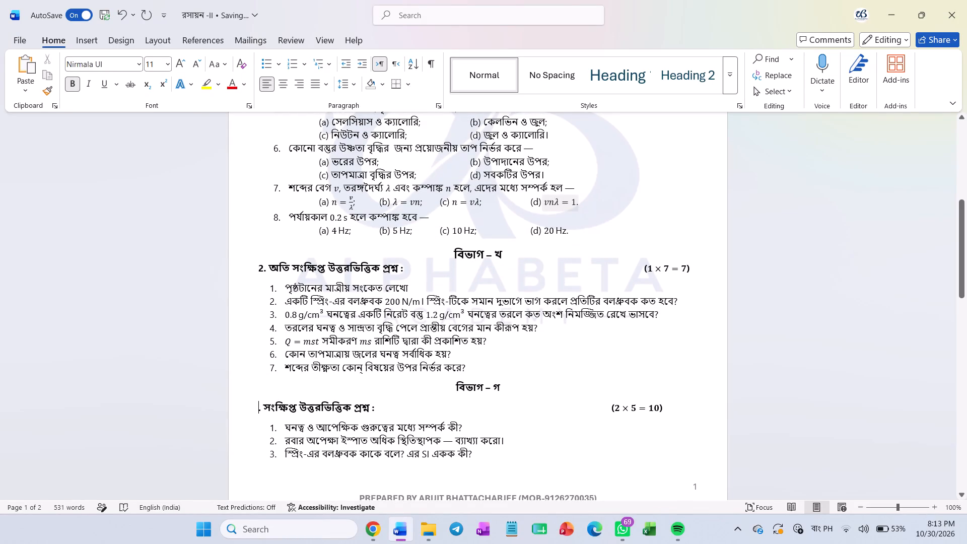
pyautogui.press('c')
# Replace the leading number of the question-type title under বিভাগ – খ with B, so it reads B. অতি সংক্ষিপ্ত উত্তরভিত্তিক প্রশ্ন.
pyautogui.click(263, 273)
pyautogui.press('BackSpace')
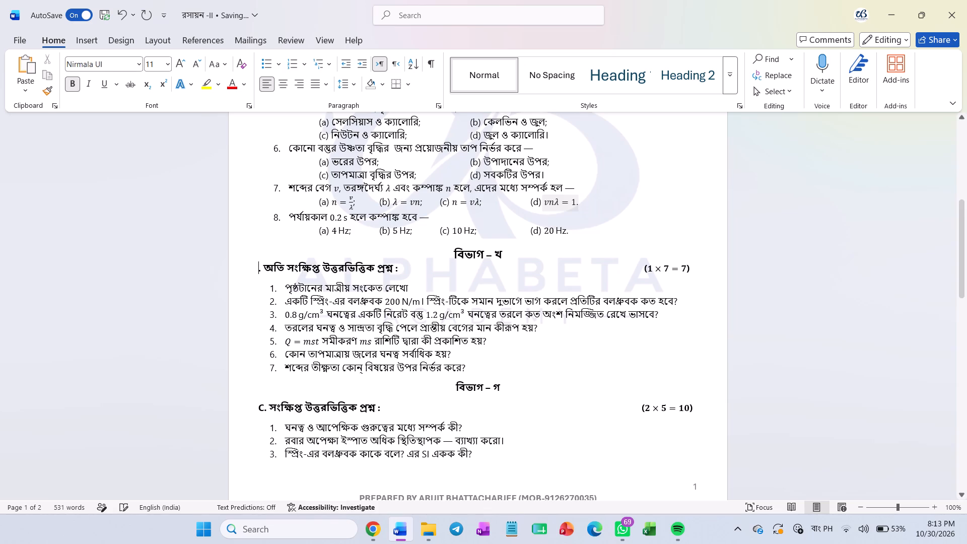
pyautogui.press('b')
pyautogui.scroll(3, 263, 275)
pyautogui.scroll(5, 290, 239)
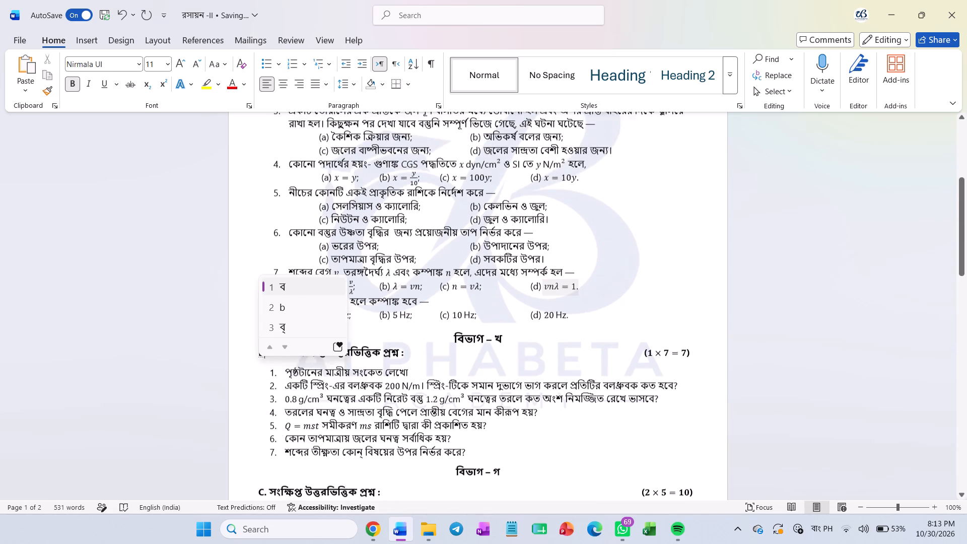
pyautogui.scroll(3, 291, 238)
pyautogui.scroll(-16, 309, 238)
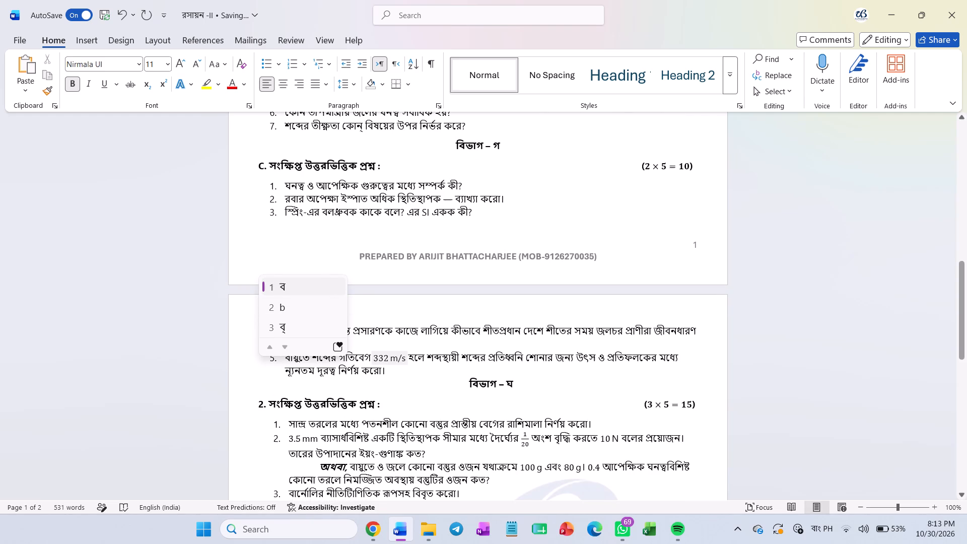
# Replace the leading number 2 of the question-type title under বিভাগ – ঘ.
pyautogui.click(263, 406)
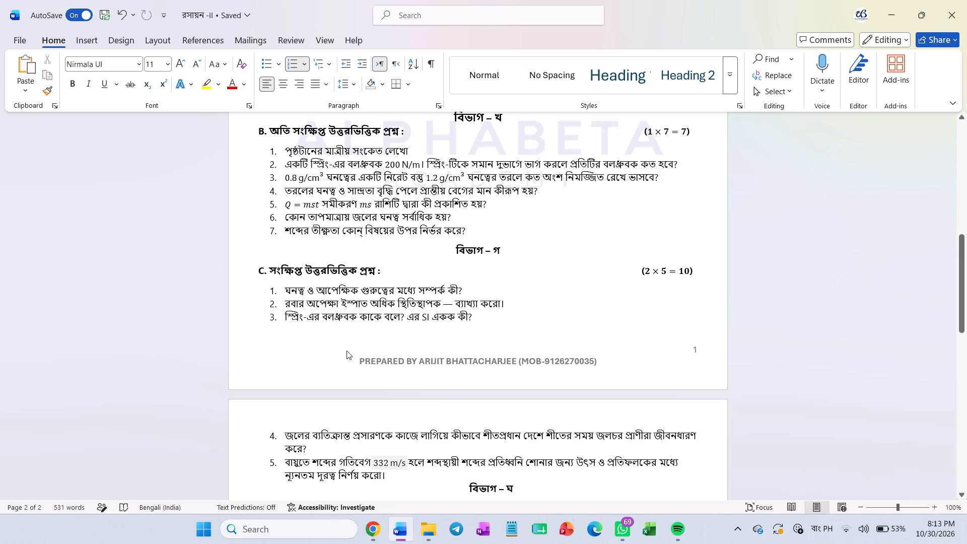
pyautogui.scroll(-1, 348, 351)
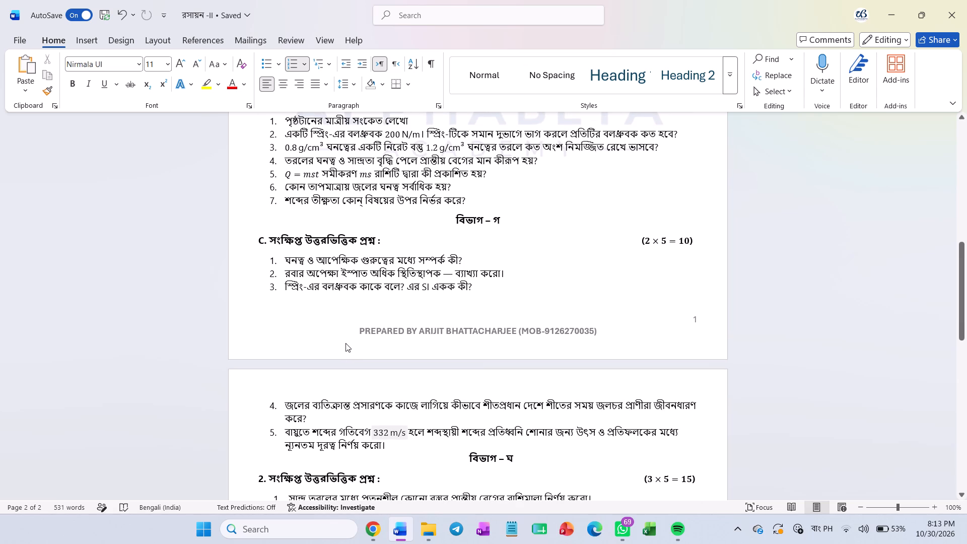
pyautogui.scroll(-2, 371, 336)
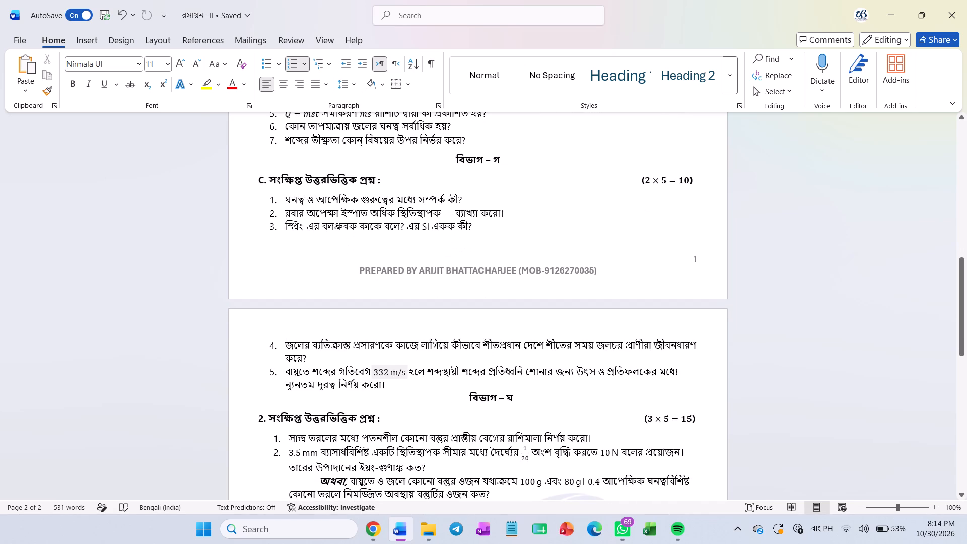
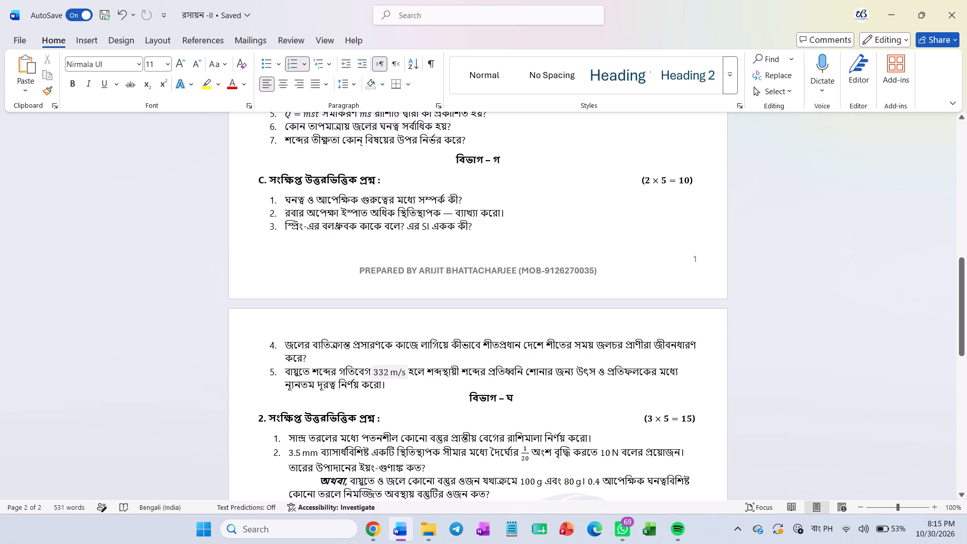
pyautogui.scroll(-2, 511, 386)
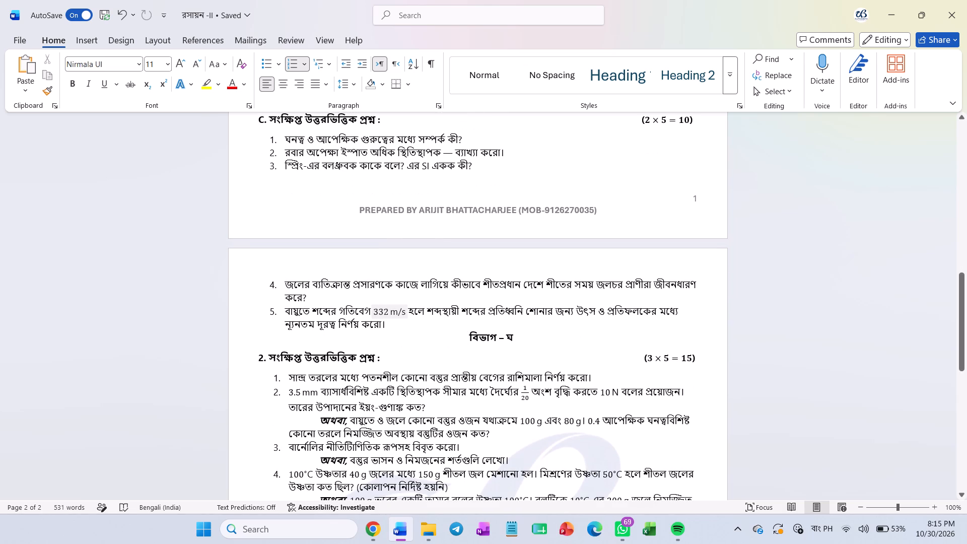
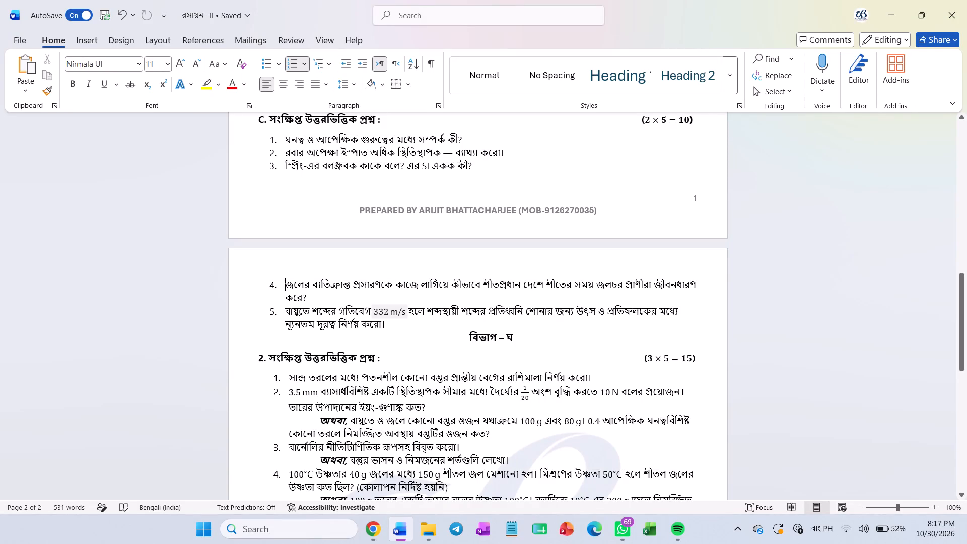
# Set the object's weight in water to 40 g in the অথবা alternative of section ঘ question 2.
pyautogui.scroll(-1, 464, 402)
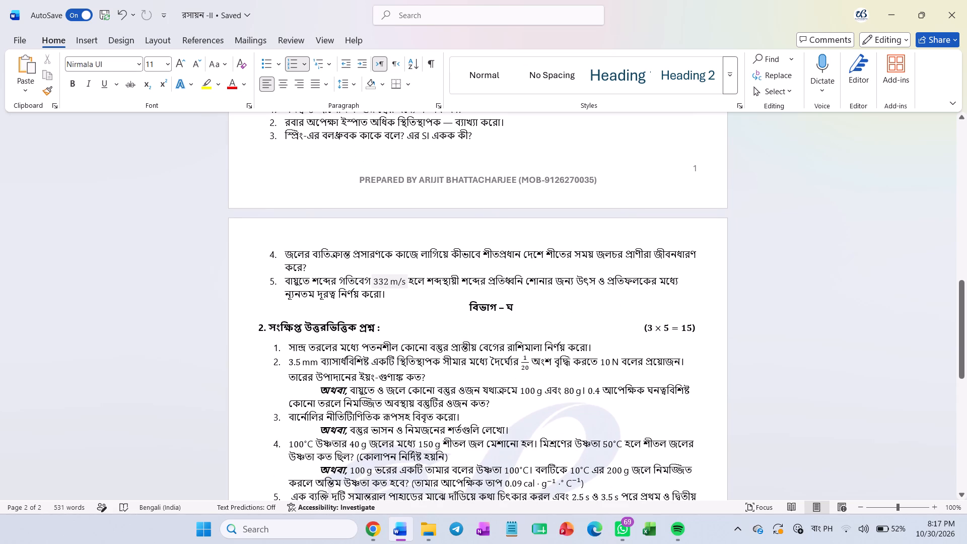
pyautogui.scroll(-1, 508, 404)
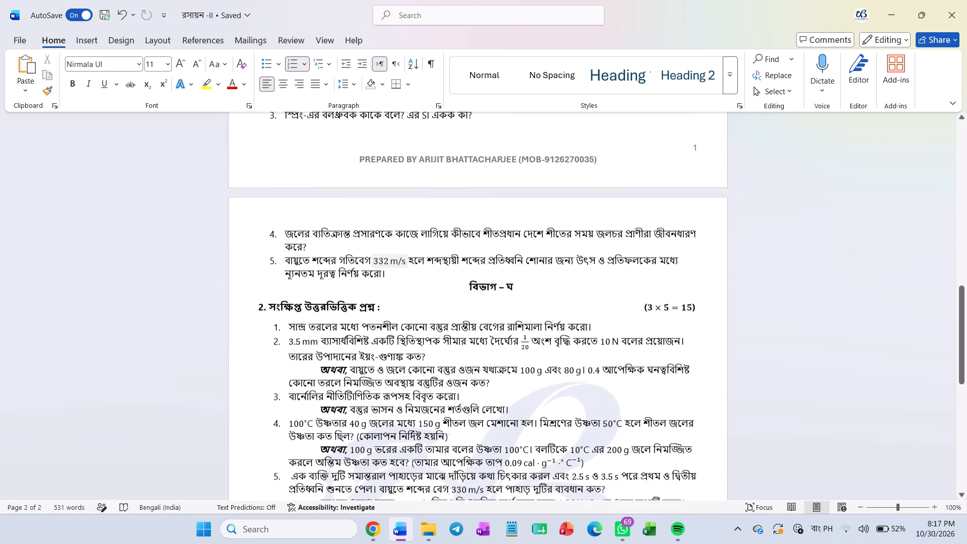
pyautogui.scroll(1, 508, 404)
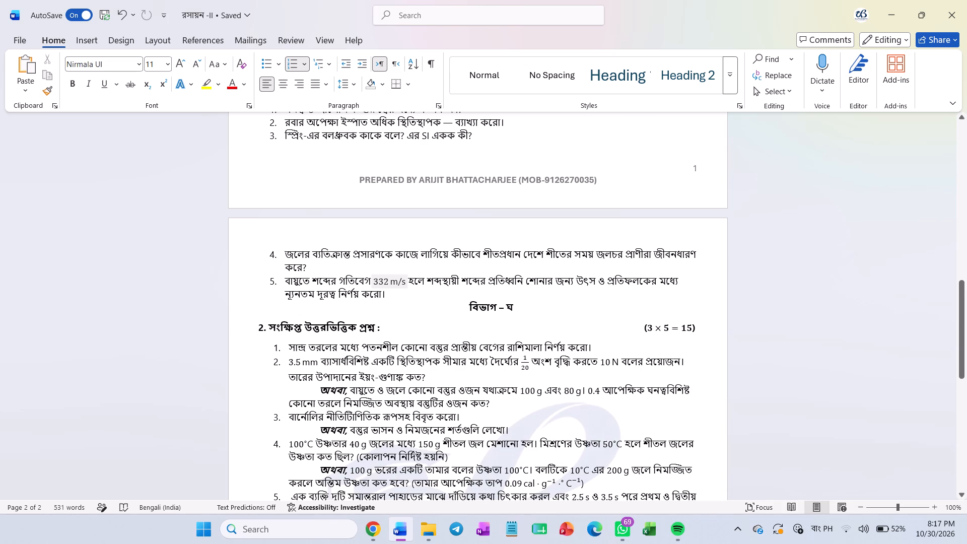
pyautogui.click(566, 389)
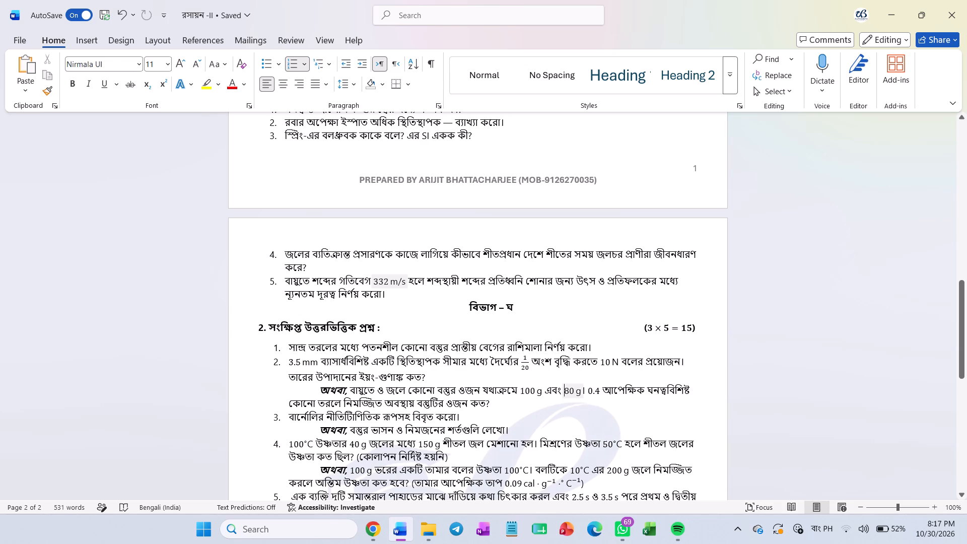
pyautogui.click(571, 389)
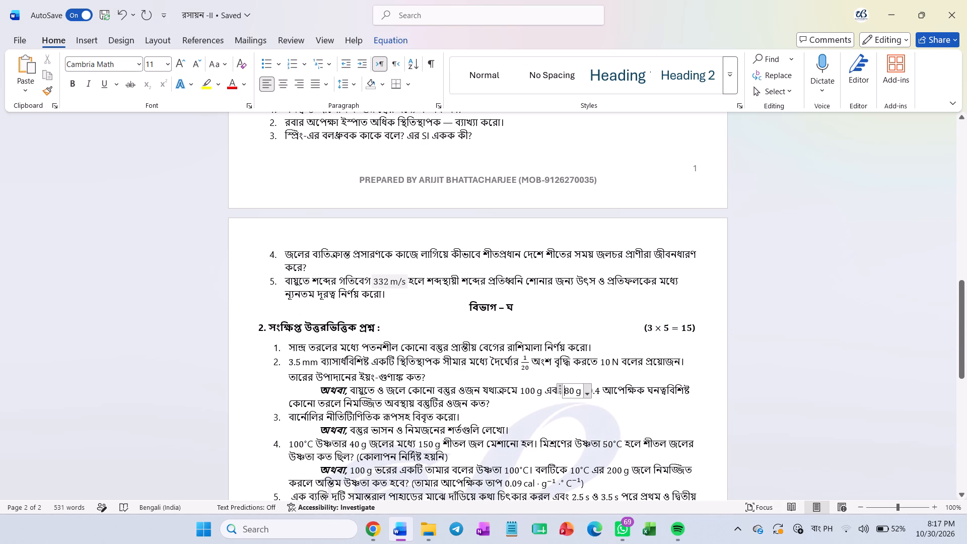
pyautogui.press('BackSpace')
pyautogui.press('4')
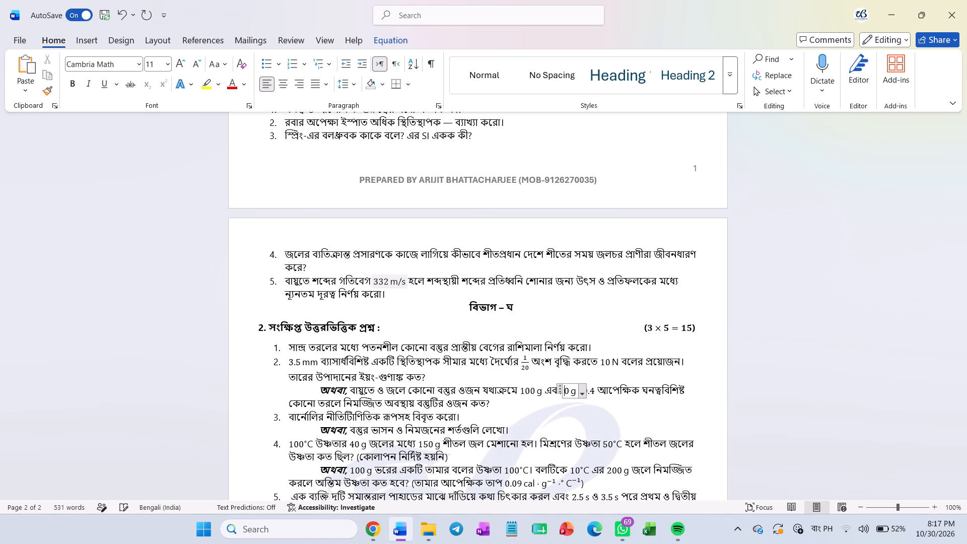
pyautogui.click(626, 370)
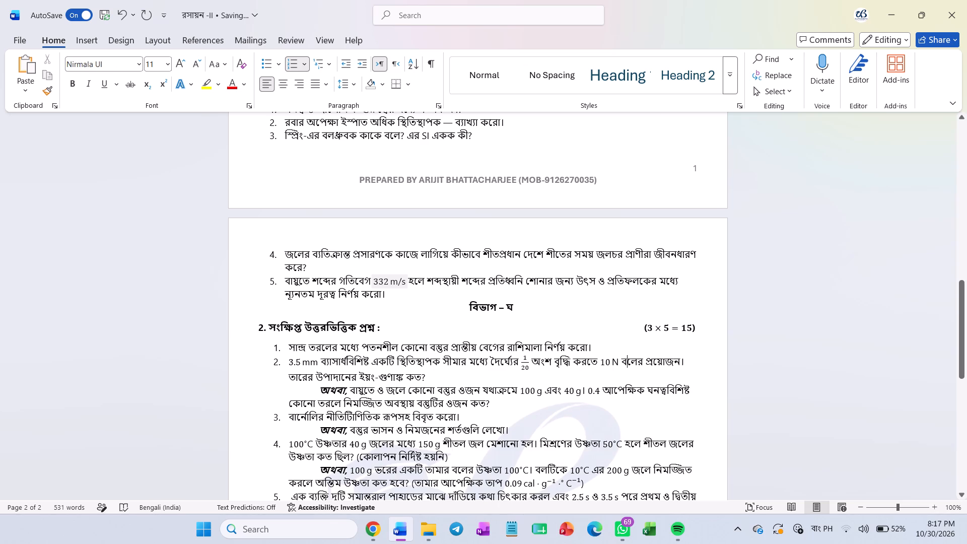
# Set the liquid's relative density to 0.8 in the অথবা alternative of section ঘ question 2.
pyautogui.click(597, 392)
pyautogui.click(599, 392)
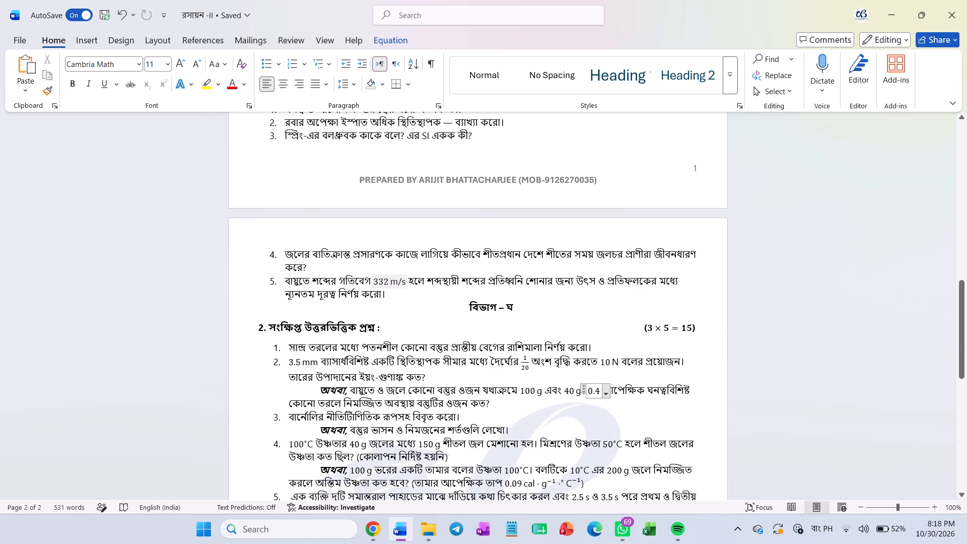
pyautogui.press('BackSpace')
pyautogui.press('8')
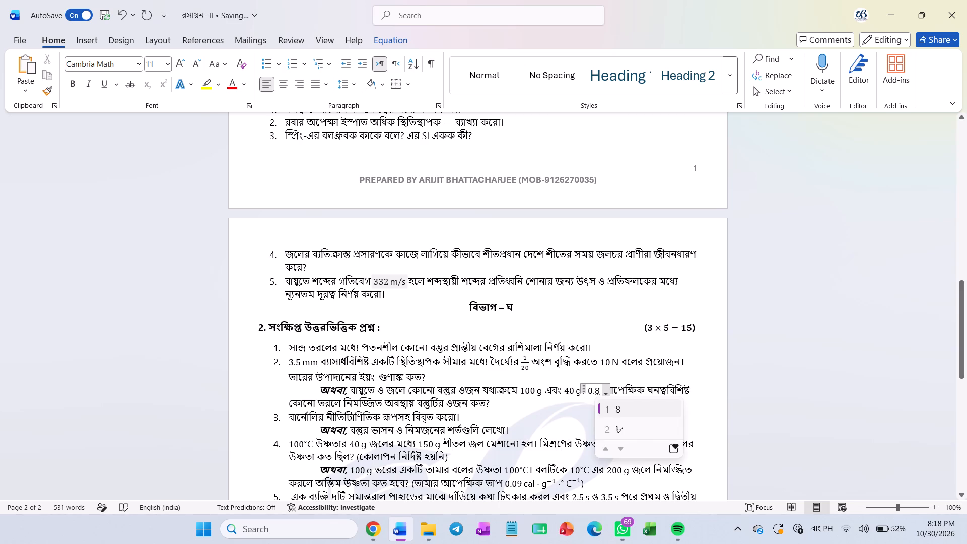
pyautogui.click(645, 377)
# Reword the bracketed note at the end of section ঘ question 4 as (কোনো তাপ বিনিষ্ট হয়নি).
pyautogui.scroll(-1, 672, 371)
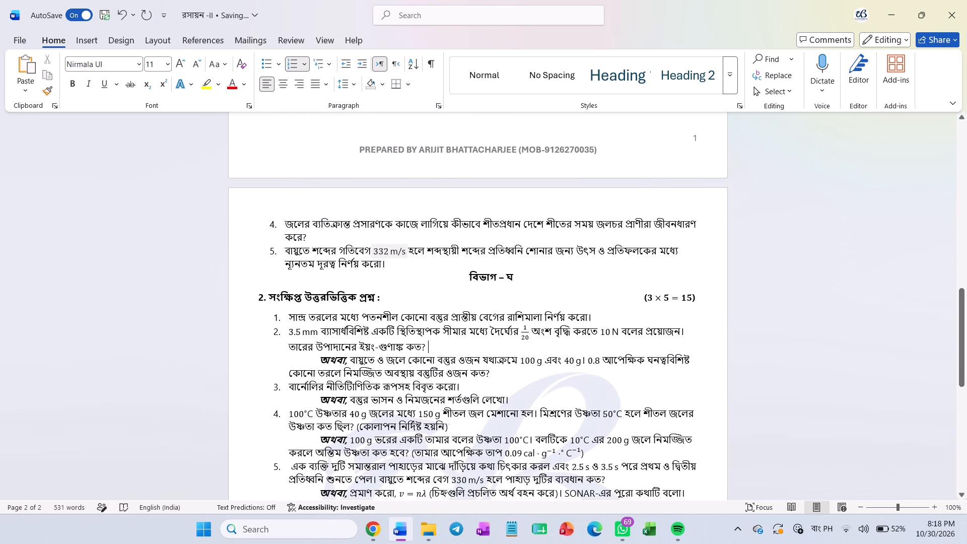
pyautogui.scroll(-1, 668, 371)
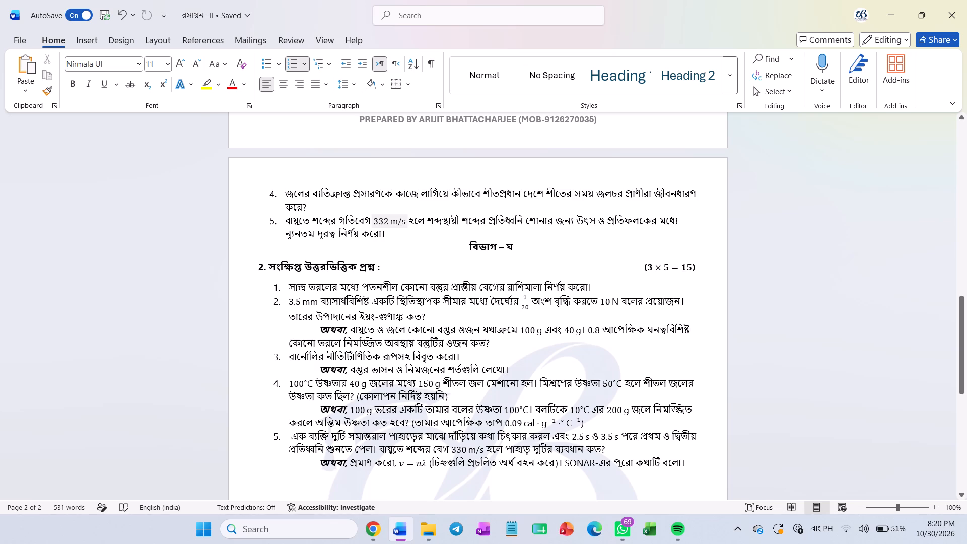
pyautogui.moveTo(362, 396); pyautogui.dragTo(386, 394)
pyautogui.moveTo(386, 394); pyautogui.dragTo(404, 395)
pyautogui.moveTo(404, 395); pyautogui.dragTo(406, 395)
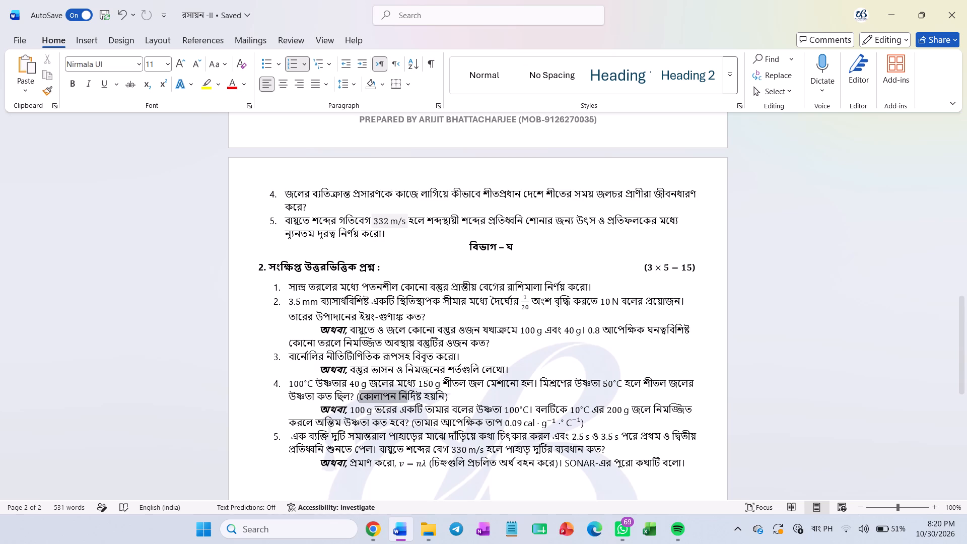
pyautogui.moveTo(406, 395); pyautogui.dragTo(416, 397)
pyautogui.write('KONO')
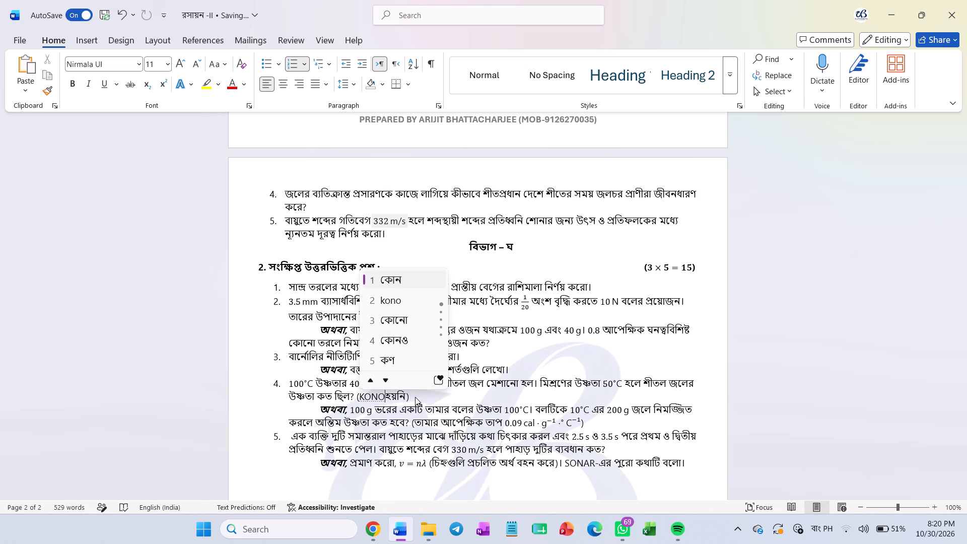
pyautogui.press('3')
pyautogui.write('TAP')
pyautogui.press('space')
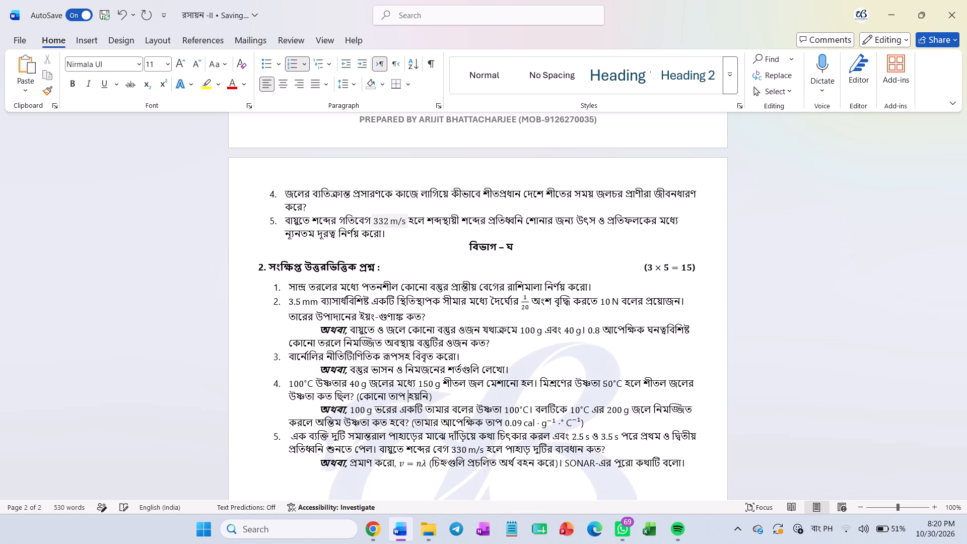
pyautogui.write('BINISTO')
pyautogui.press('space')
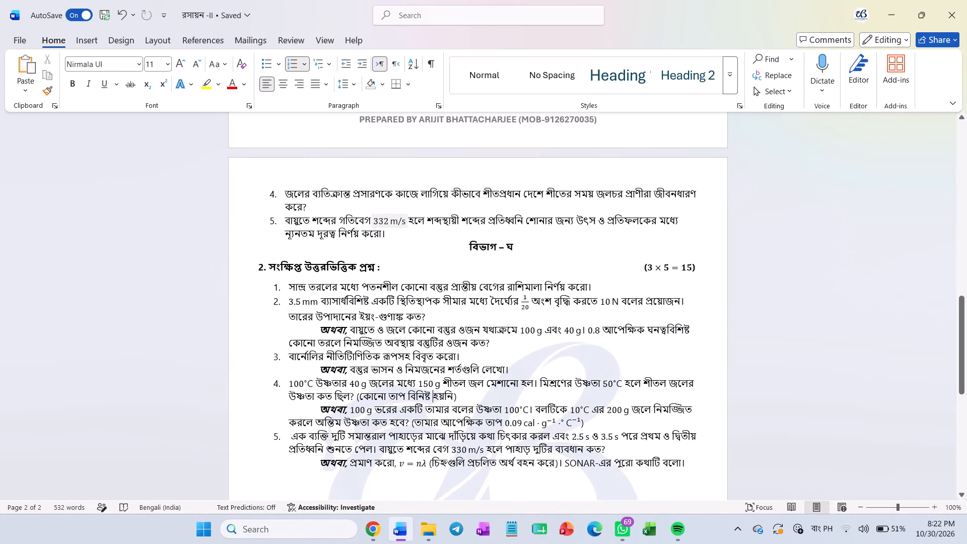
# Delete the word কথা before চিৎকার in section ঘ question 5.
pyautogui.rightClick(500, 447)
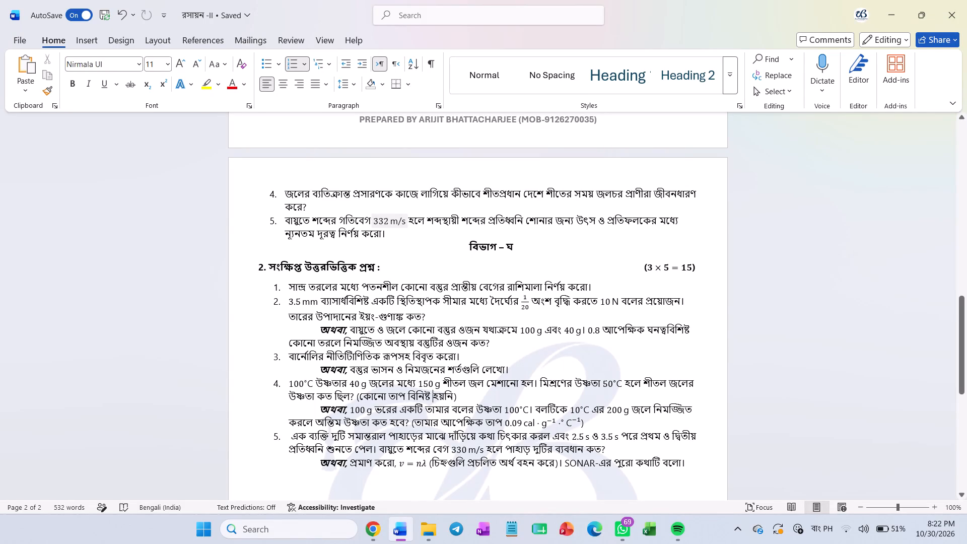
pyautogui.click(500, 447)
pyautogui.moveTo(482, 435); pyautogui.dragTo(515, 435)
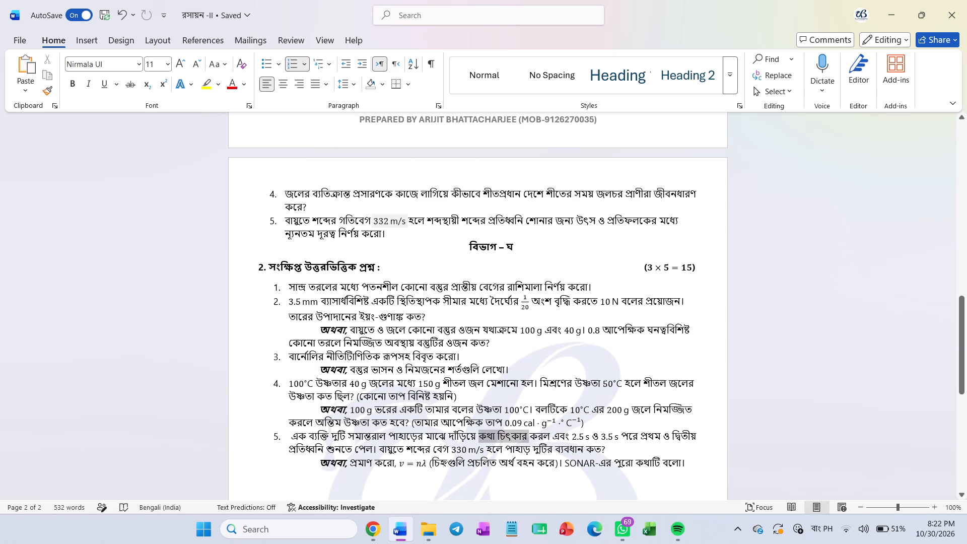
pyautogui.moveTo(515, 435); pyautogui.dragTo(521, 435)
pyautogui.moveTo(521, 435); pyautogui.dragTo(519, 437)
pyautogui.moveTo(519, 437); pyautogui.dragTo(495, 437)
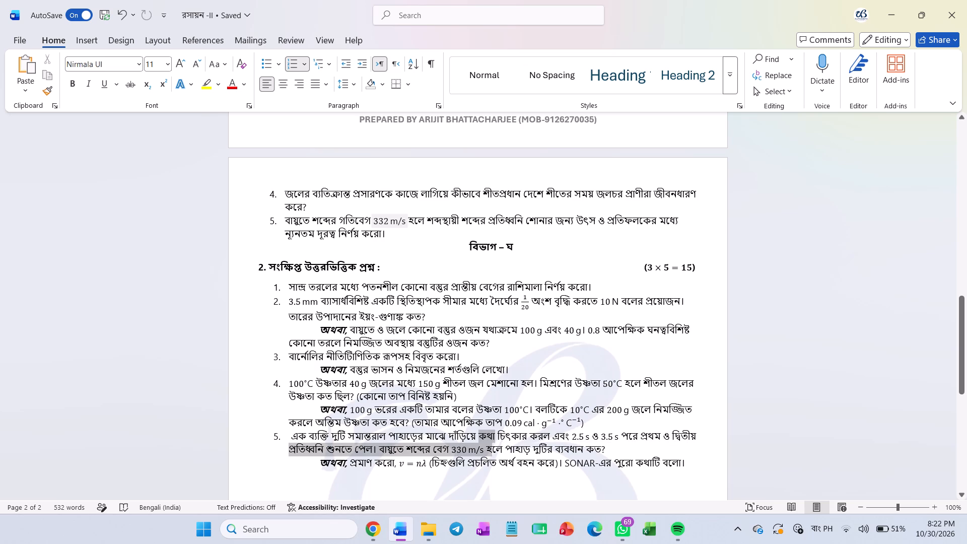
pyautogui.moveTo(495, 437); pyautogui.dragTo(495, 436)
pyautogui.press('BackSpace')
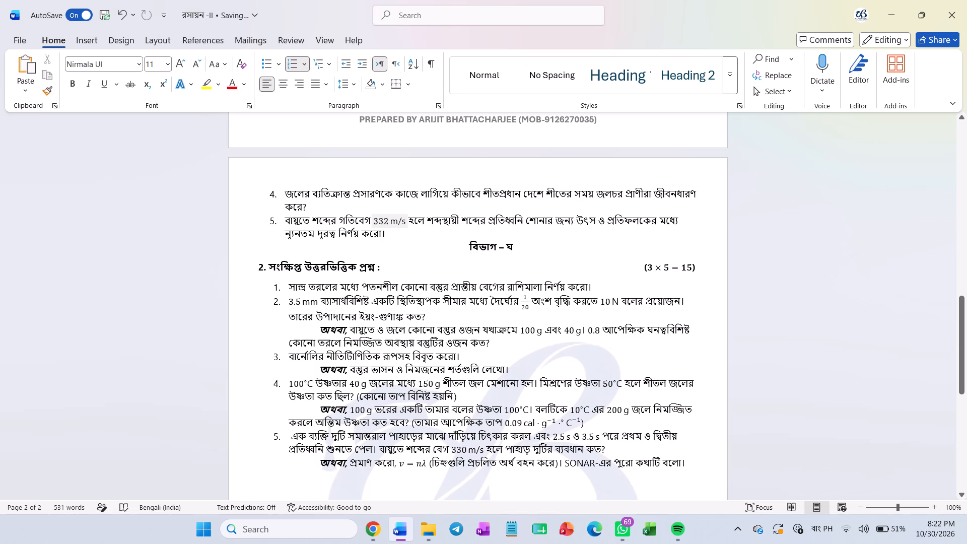
# Set the first and second echo times in section ঘ question 5 to 2 s and 3 s.
pyautogui.click(566, 440)
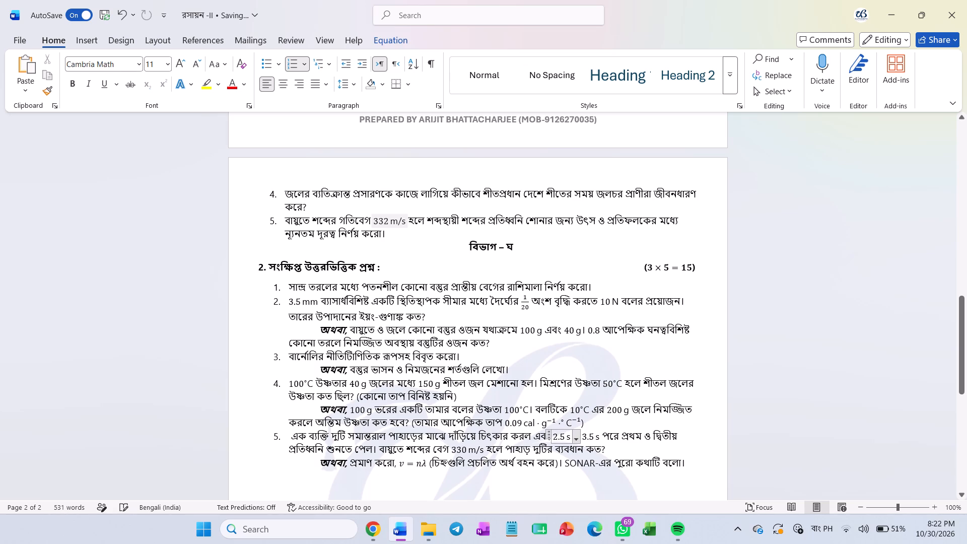
pyautogui.press('BackSpace')
pyautogui.press('BackSpace')
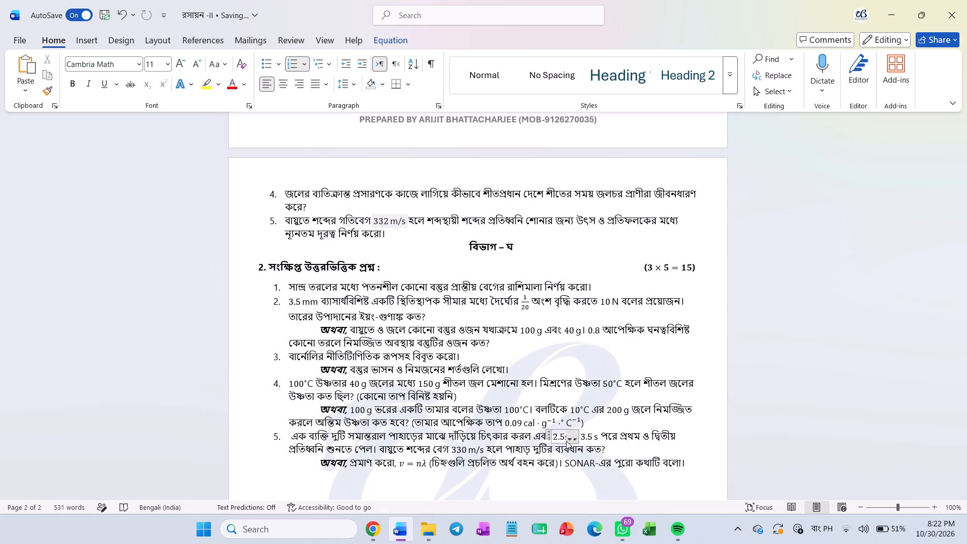
pyautogui.press('BackSpace')
pyautogui.press('space')
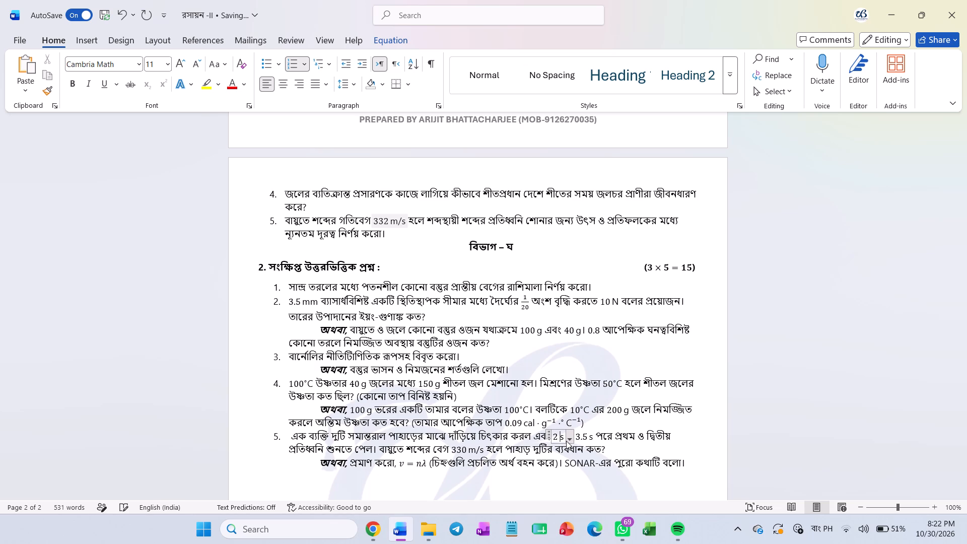
pyautogui.doubleClick(582, 437)
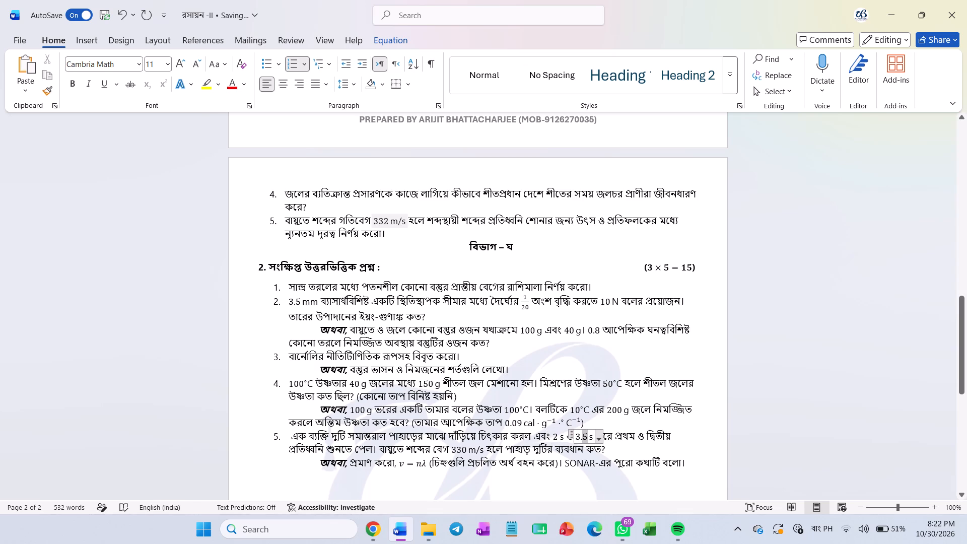
pyautogui.press('BackSpace')
pyautogui.press('BackSpace')
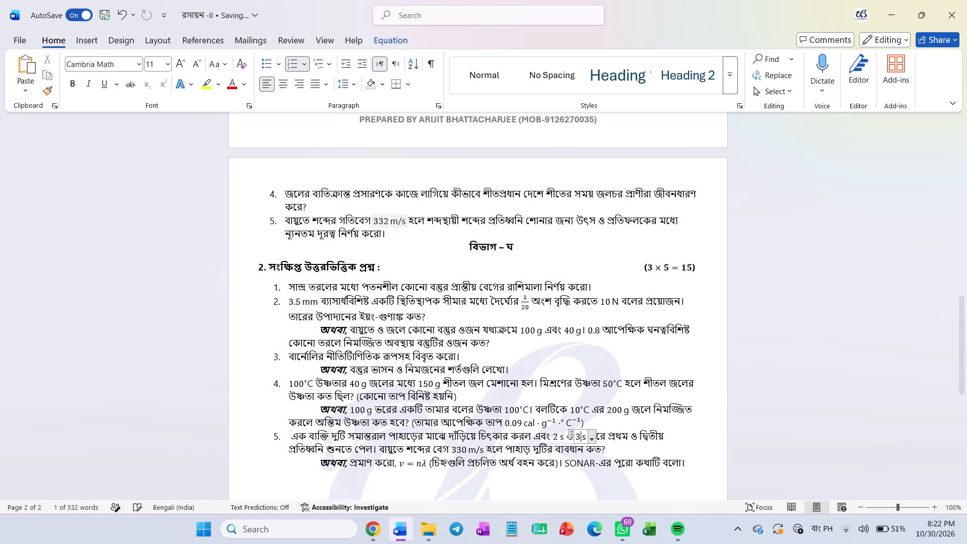
pyautogui.press('space')
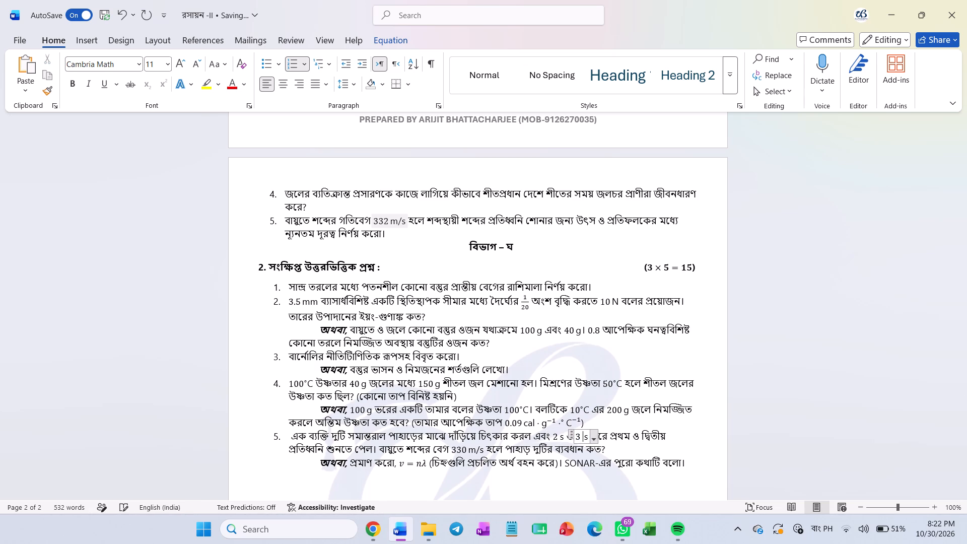
pyautogui.press('BackSpace')
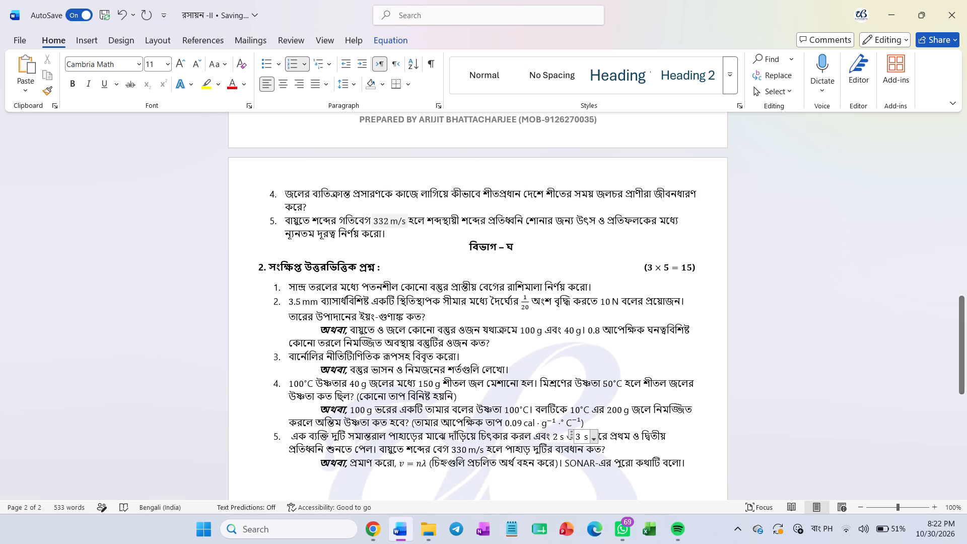
pyautogui.click(666, 438)
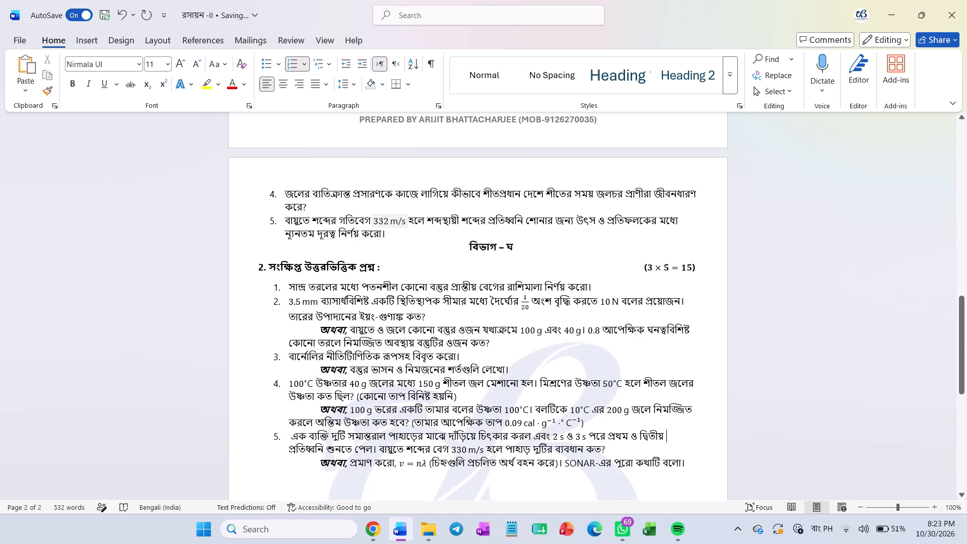
# Copy the paper's title, পদার্থের গঠন ও ধর্ম, তাপ, শব্দ, from the header on the first page.
pyautogui.scroll(8, 562, 475)
pyautogui.scroll(6, 604, 490)
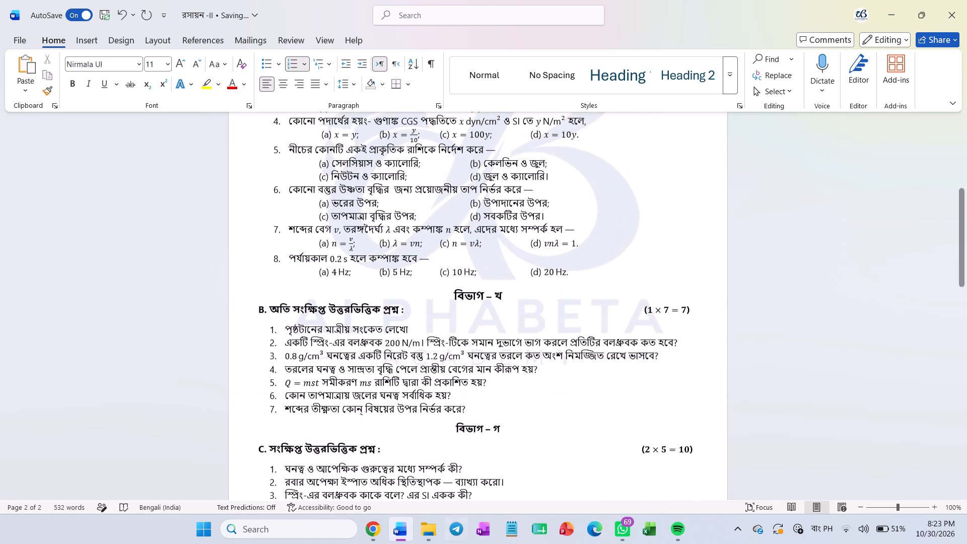
pyautogui.scroll(12, 107, 543)
pyautogui.scroll(3, 30, 535)
pyautogui.scroll(3, 539, 313)
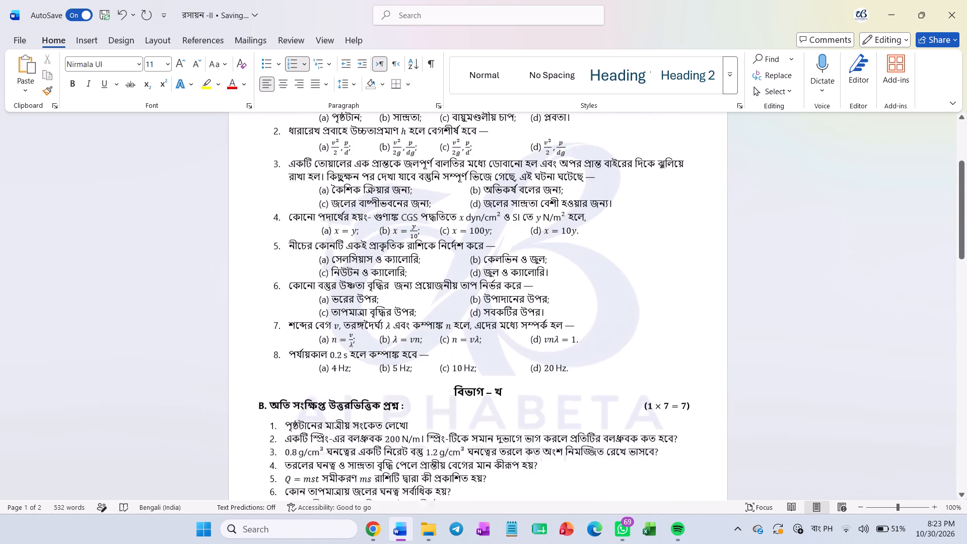
pyautogui.scroll(9, 538, 312)
pyautogui.click(383, 158)
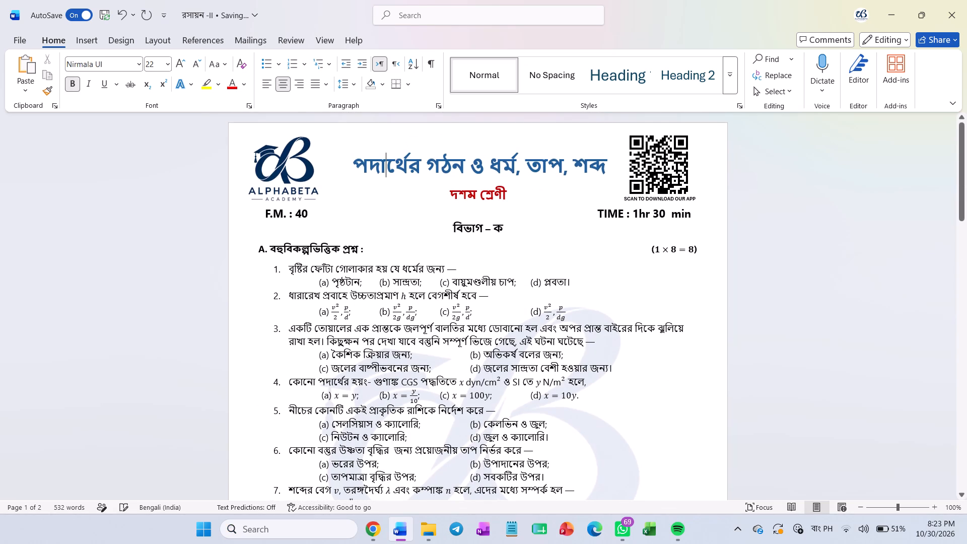
pyautogui.moveTo(355, 163); pyautogui.dragTo(602, 155)
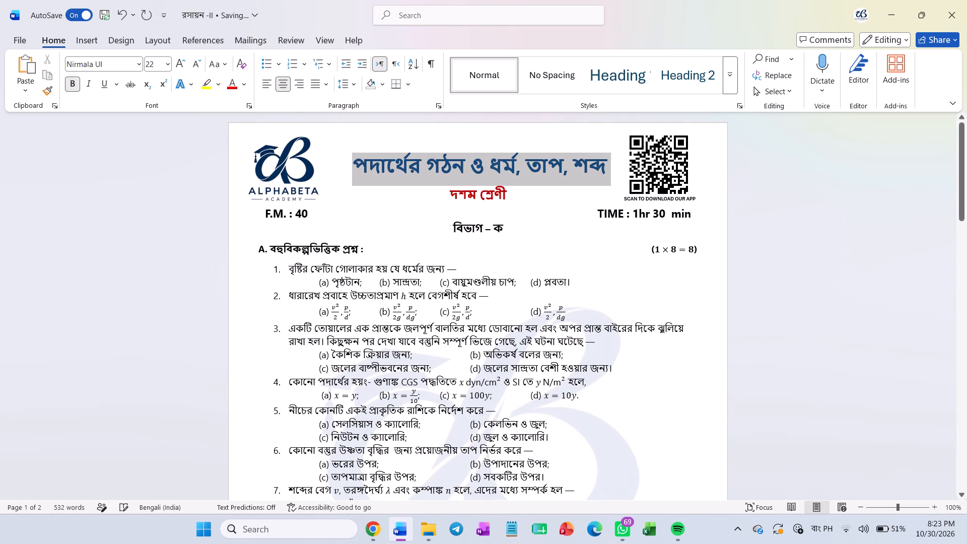
pyautogui.hotkey('ctrl', 'c')
pyautogui.click(735, 187)
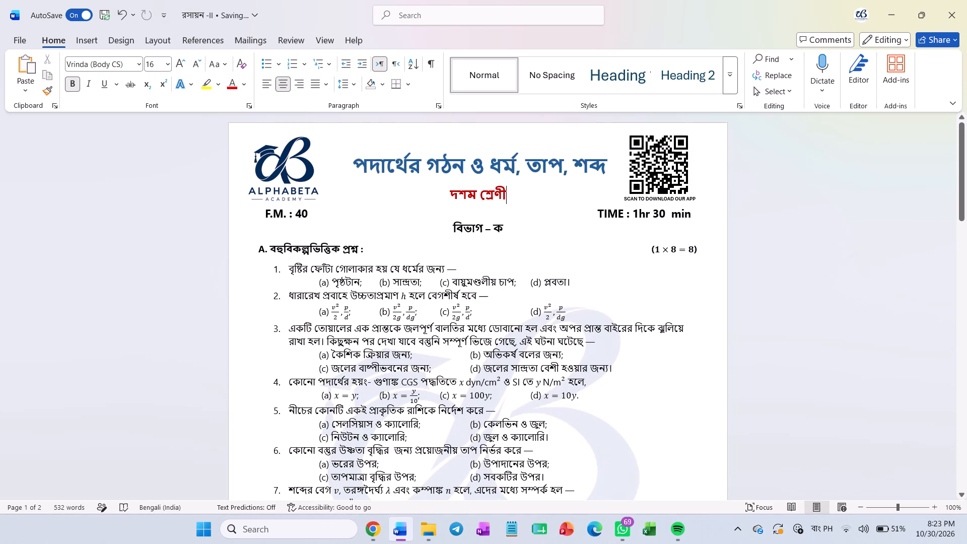
# Print the whole question paper with Microsoft Print to PDF.
pyautogui.hotkey('ctrl', 'p')
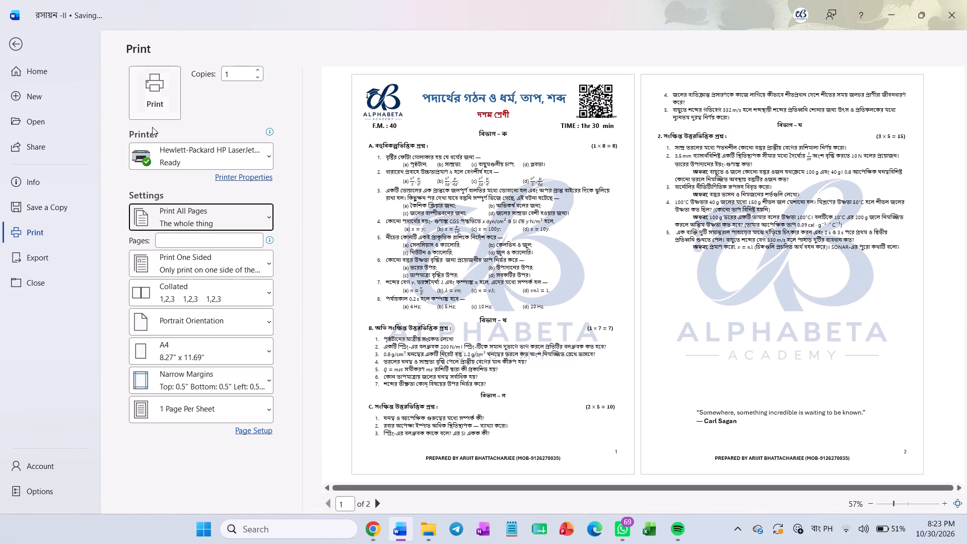
pyautogui.click(201, 165)
pyautogui.click(211, 210)
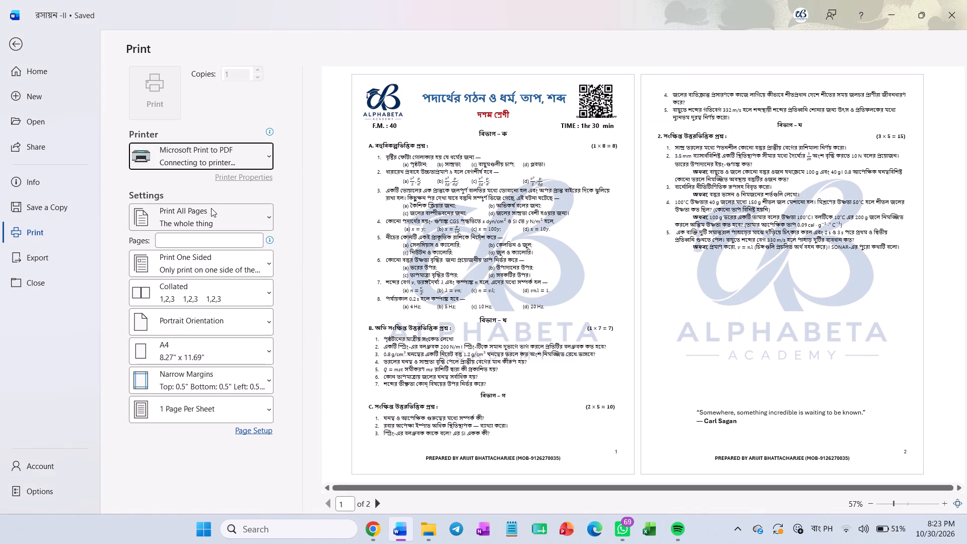
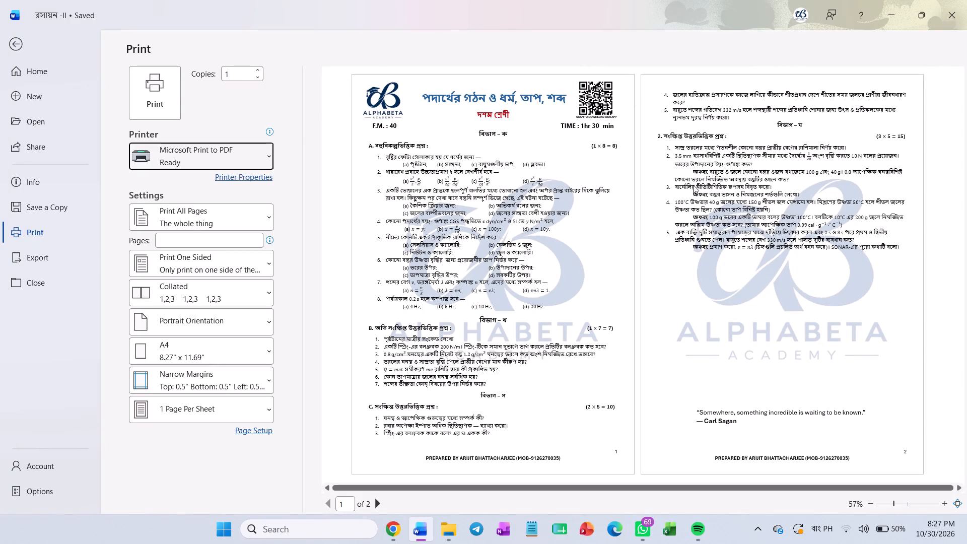
# Print the paper to a PDF saved as পদার্থের গঠন ও ধর্ম, তাপ, শব্দ in the PDF folder of Documents > CLASS IX.
pyautogui.scroll(-6, 694, 185)
pyautogui.scroll(3, 615, 211)
pyautogui.click(154, 90)
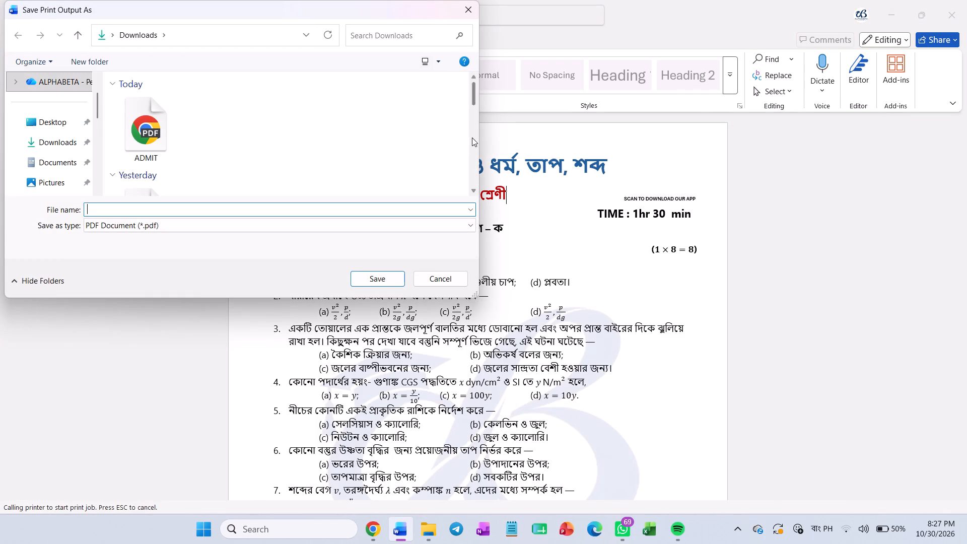
pyautogui.click(53, 160)
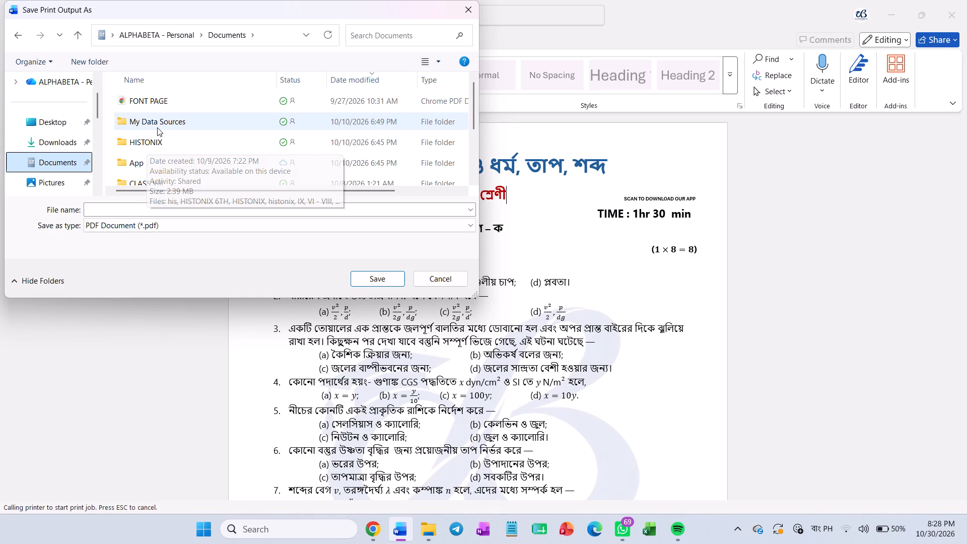
pyautogui.scroll(-1, 159, 132)
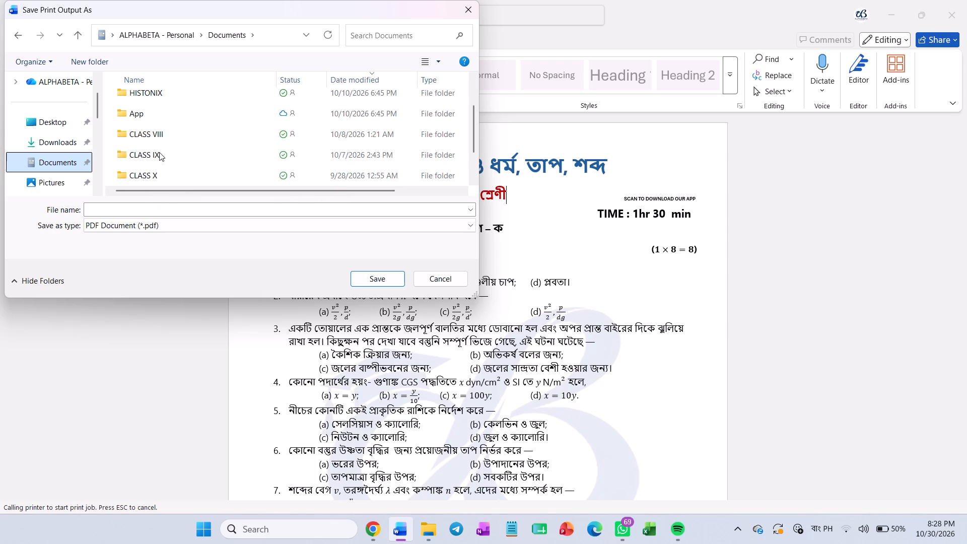
pyautogui.doubleClick(154, 175)
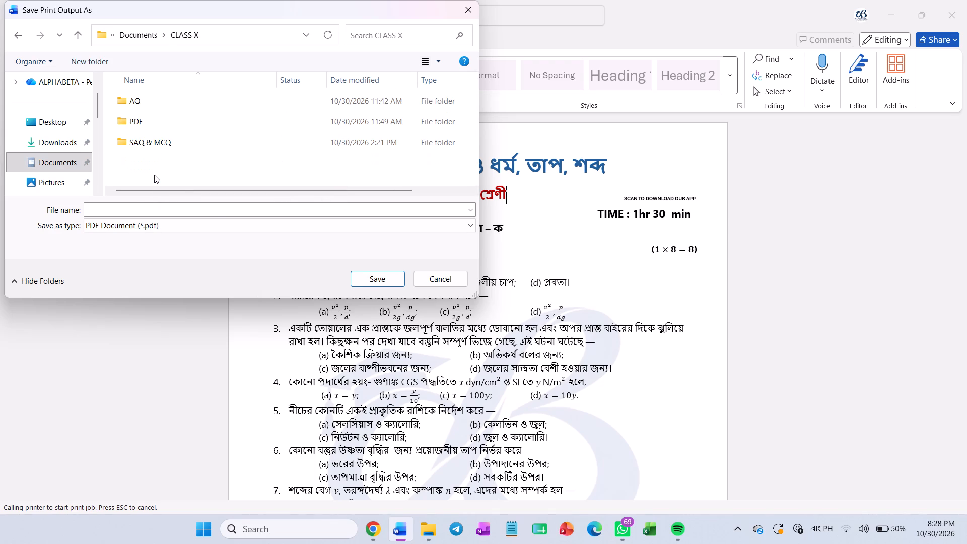
pyautogui.click(73, 31)
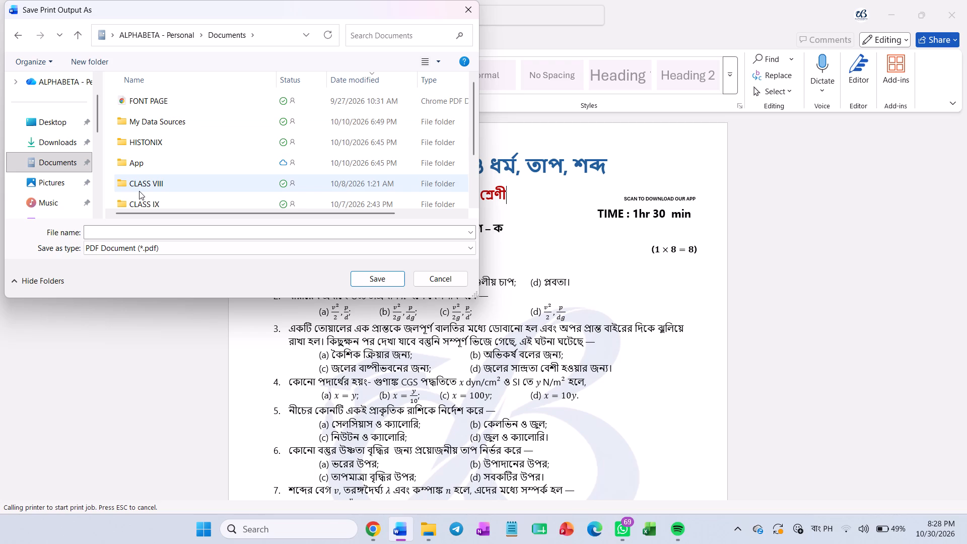
pyautogui.doubleClick(141, 197)
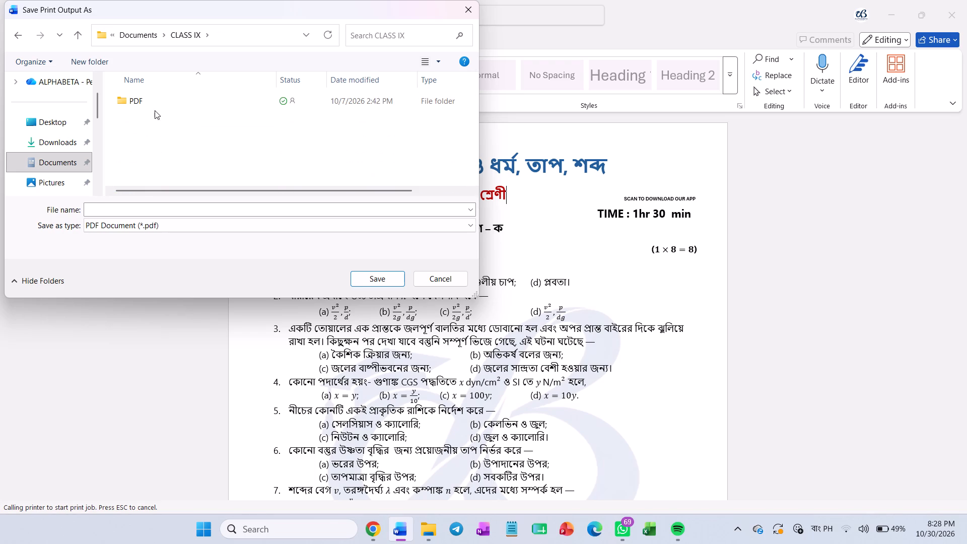
pyautogui.doubleClick(152, 105)
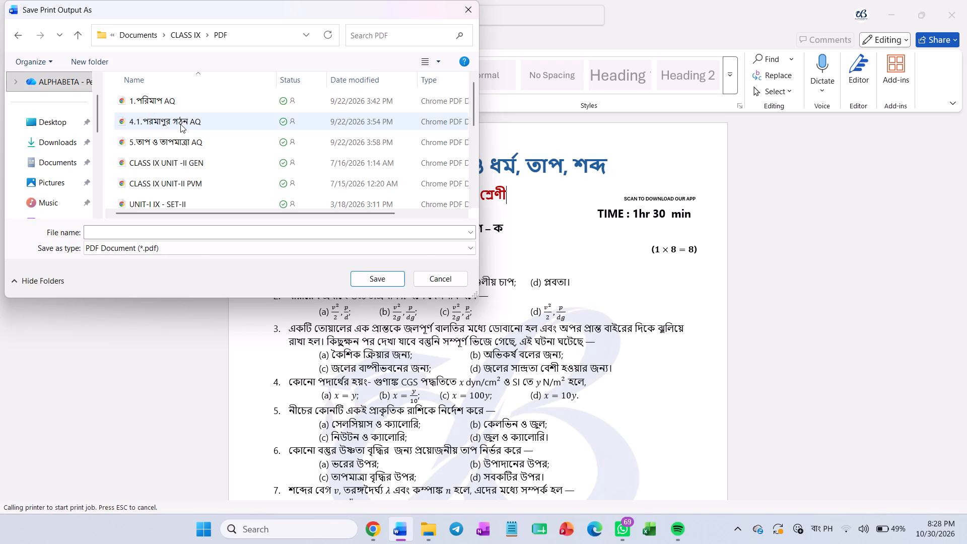
pyautogui.click(135, 229)
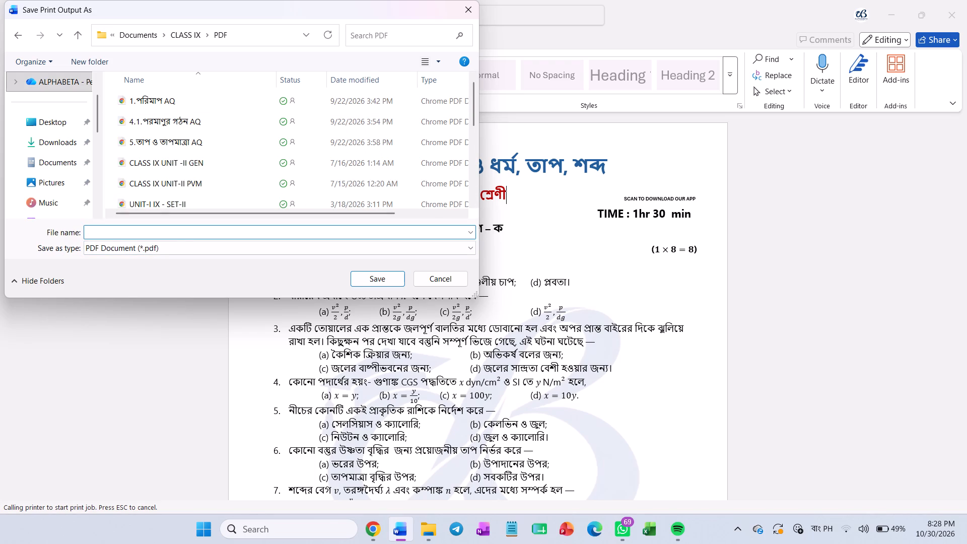
pyautogui.hotkey('ctrl', 'v')
pyautogui.click(388, 277)
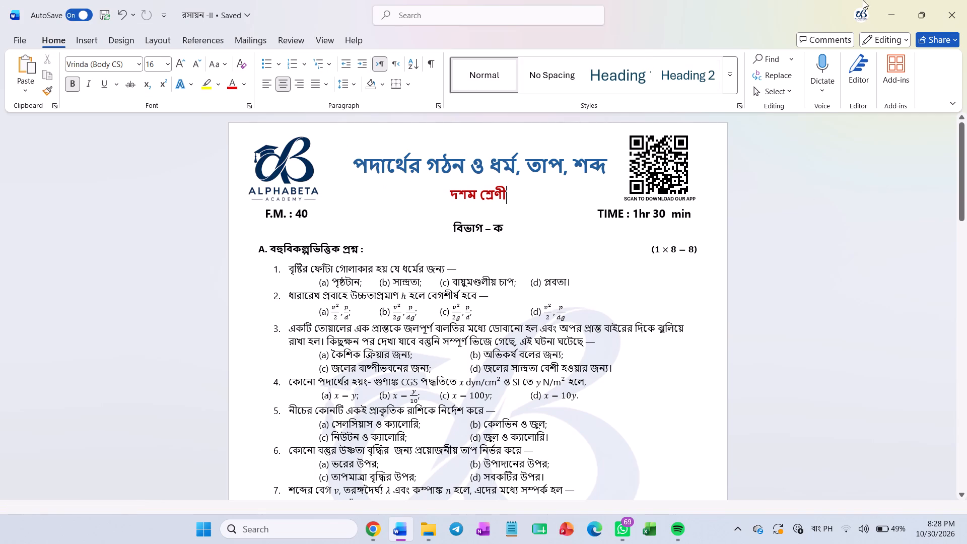
# In File Explorer, open the saved PDF পদার্থের গঠন ও ধর্ম, তাপ, শব্দ from the PDF folder of CLASS IX in Chrome.
pyautogui.click(892, 13)
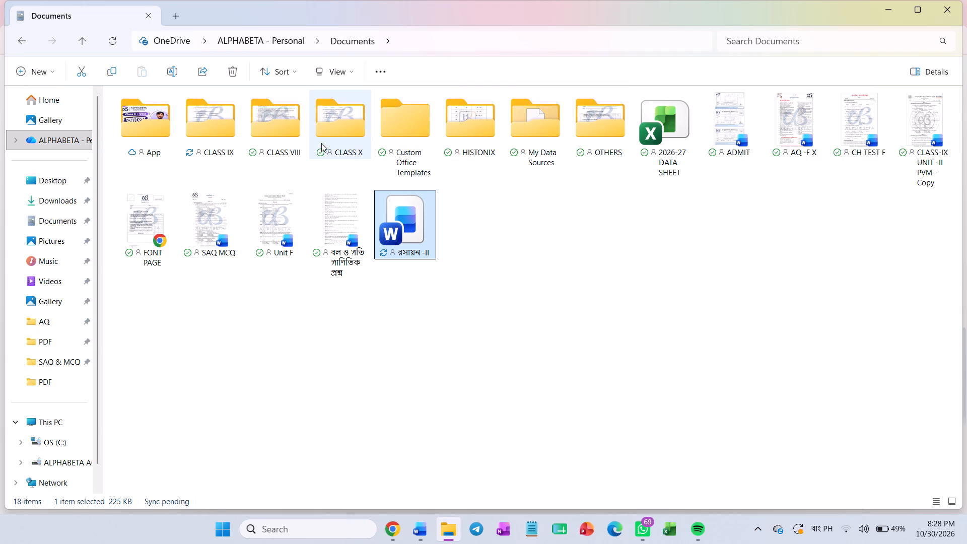
pyautogui.doubleClick(230, 139)
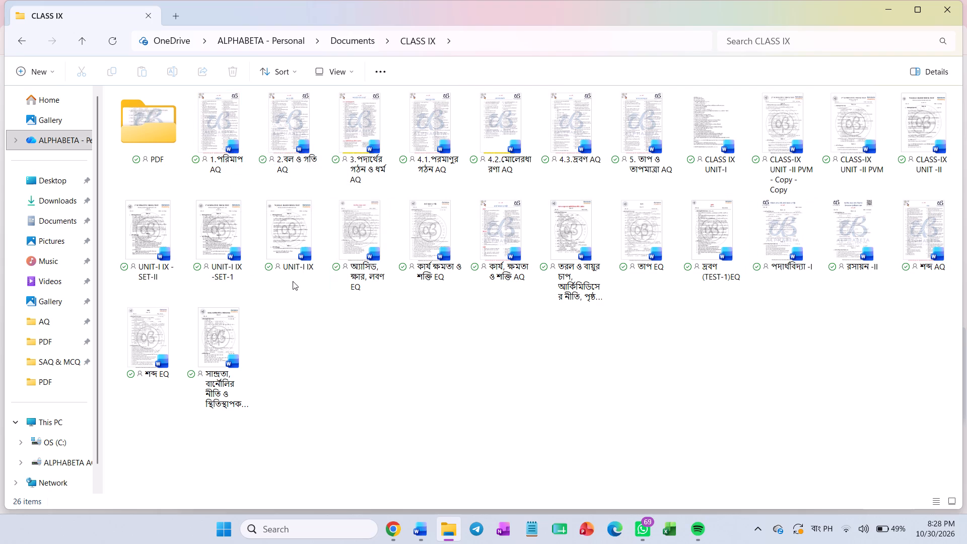
pyautogui.doubleClick(151, 105)
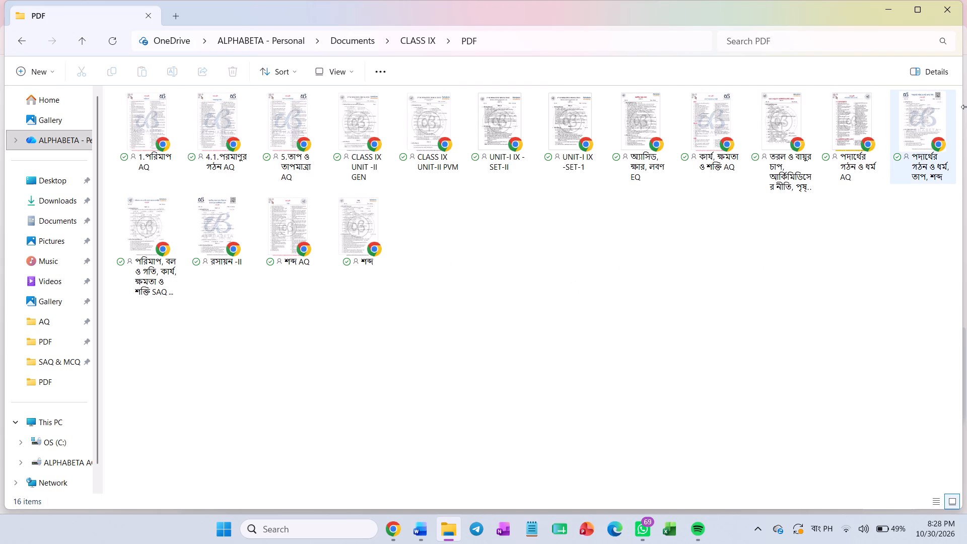
pyautogui.doubleClick(904, 119)
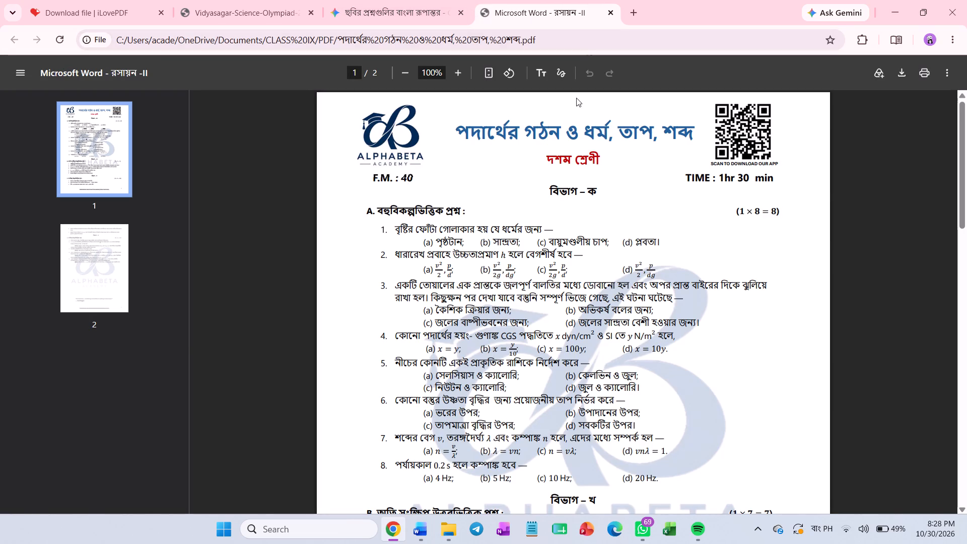
pyautogui.scroll(-3, 431, 117)
pyautogui.scroll(5, 365, 169)
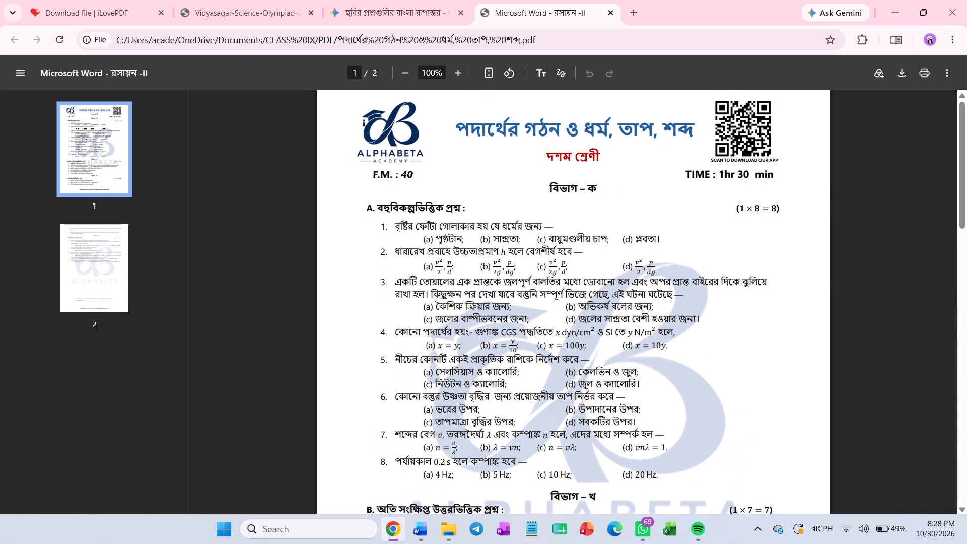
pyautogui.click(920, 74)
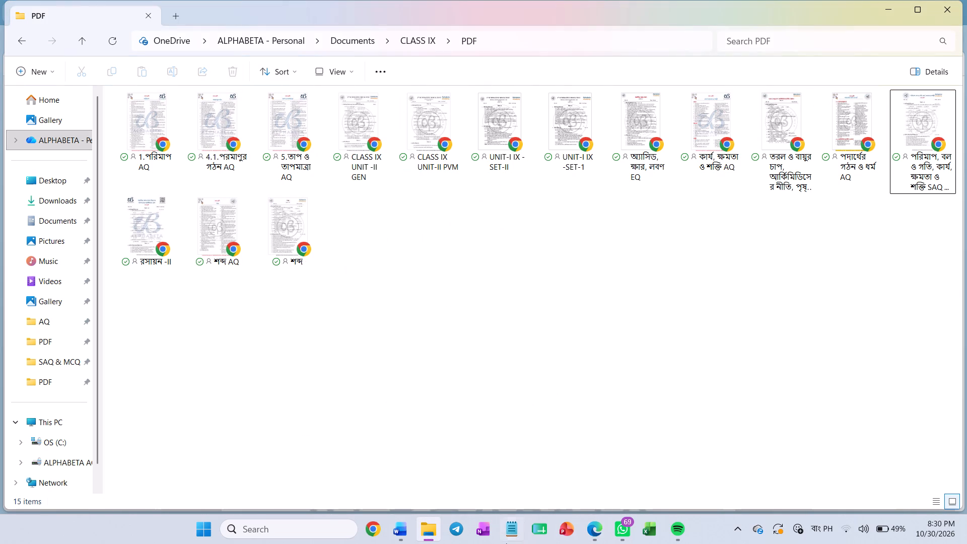
# Switch to the Word document and change the class line under the question paper's title to নবম শ্রেণী.
pyautogui.click(397, 531)
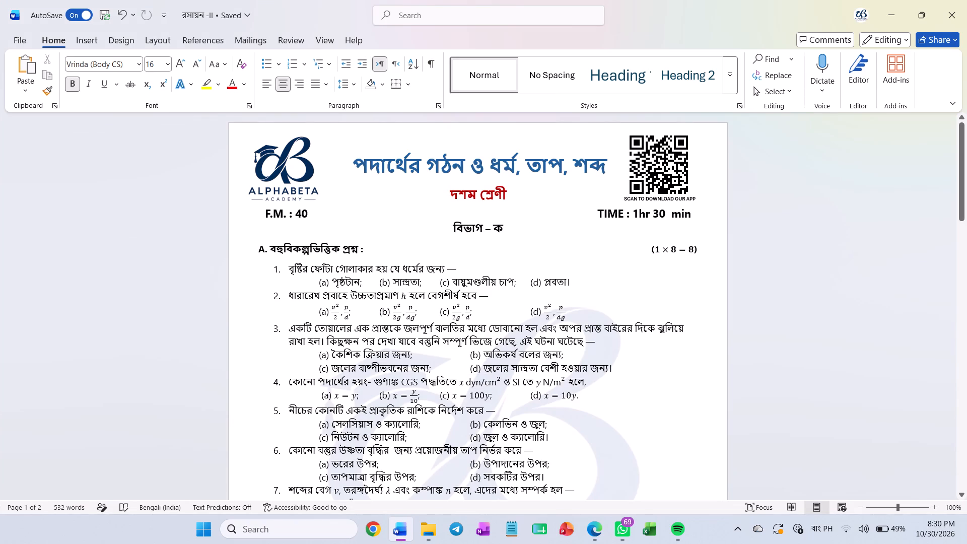
pyautogui.click(456, 194)
pyautogui.moveTo(464, 194); pyautogui.dragTo(454, 195)
pyautogui.moveTo(454, 195); pyautogui.dragTo(451, 196)
pyautogui.write('NB')
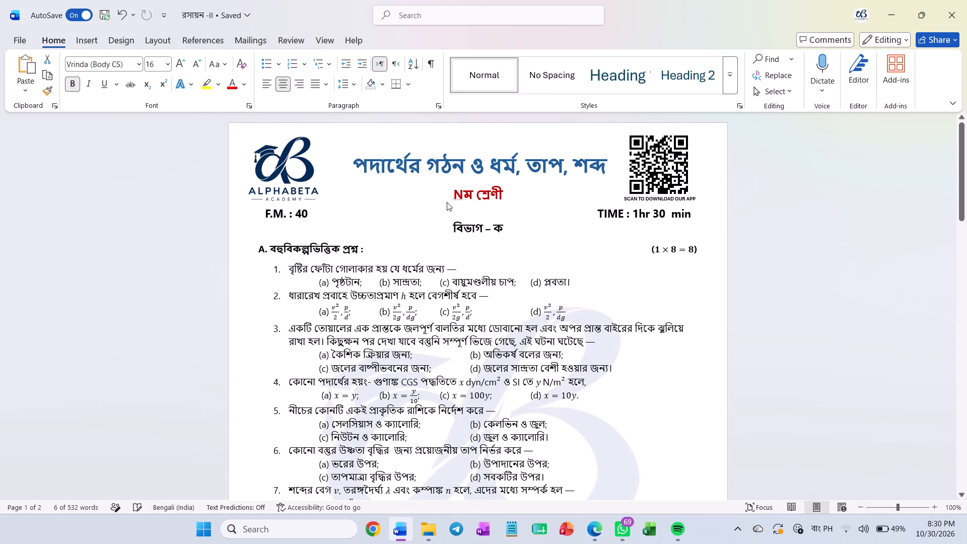
pyautogui.press('space')
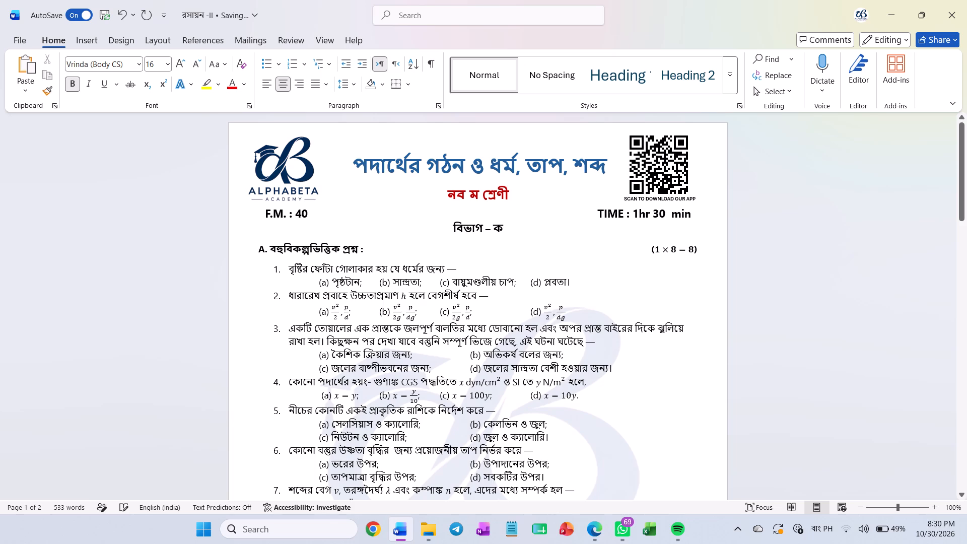
pyautogui.press('BackSpace')
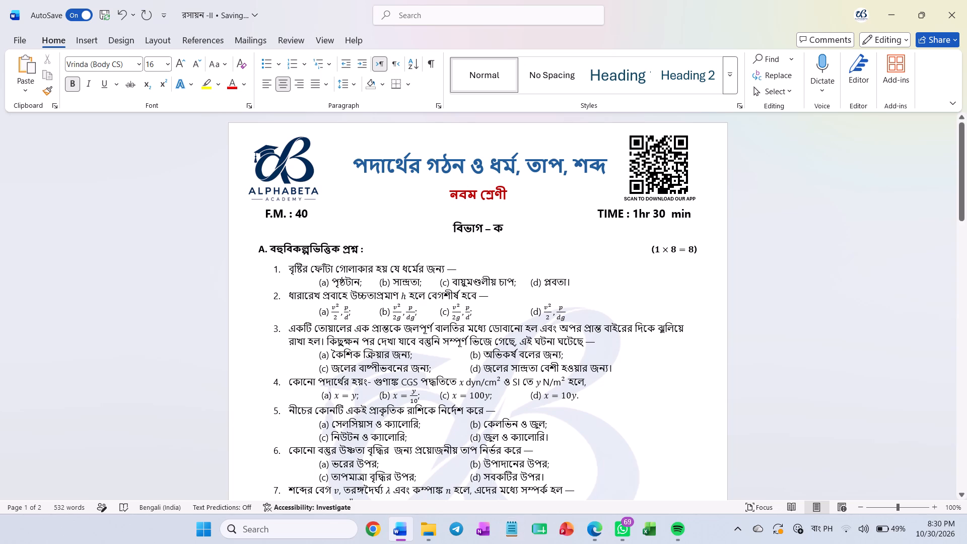
# Print the document with Microsoft Print to PDF, saving it as পদার্থের গঠন ও ধর্ম, তাপ, শব্দ in the CLASS IX PDF folder.
pyautogui.hotkey('ctrl', 'p')
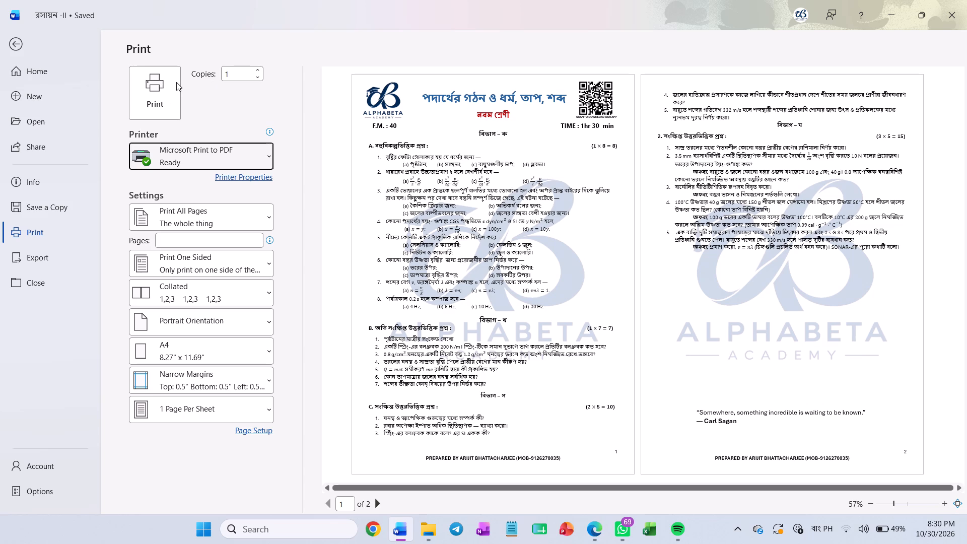
pyautogui.click(160, 96)
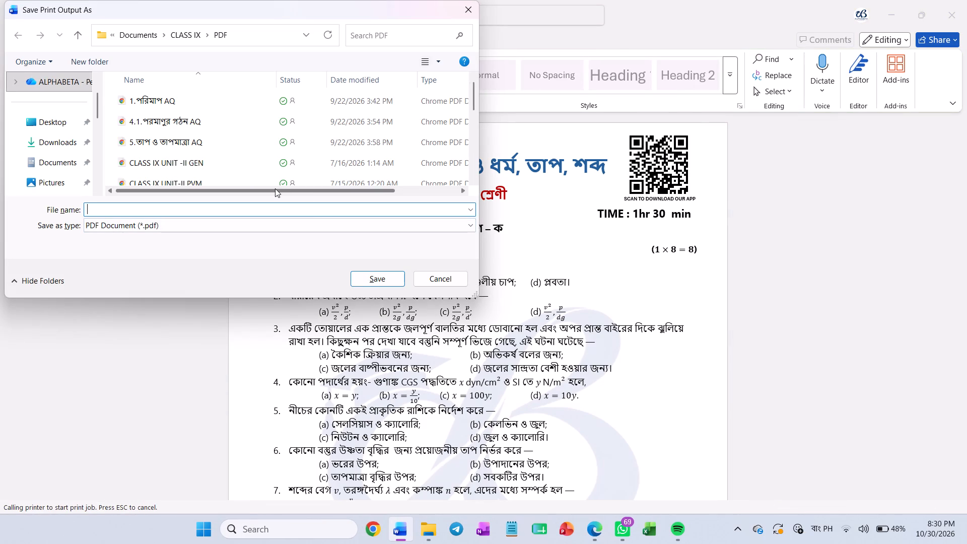
pyautogui.hotkey('ctrl', 'v')
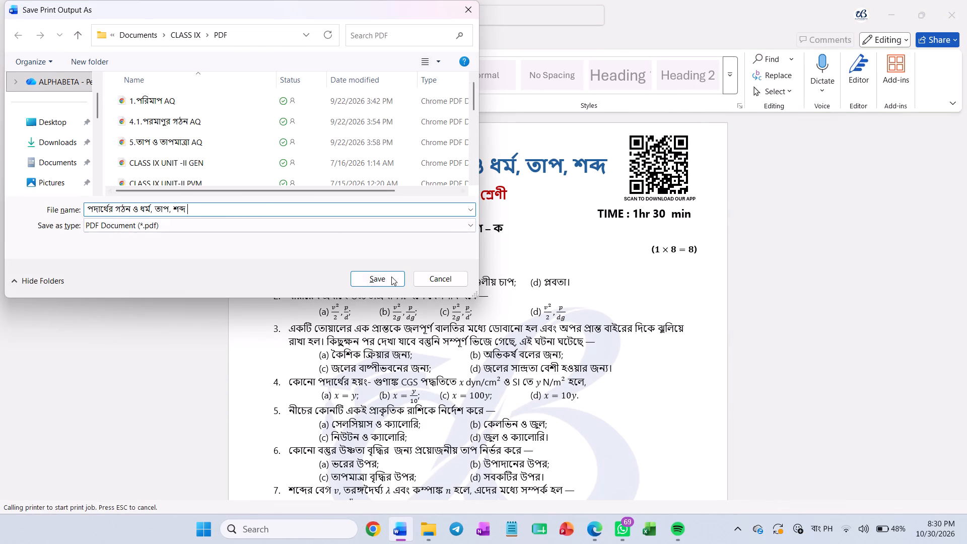
pyautogui.click(391, 277)
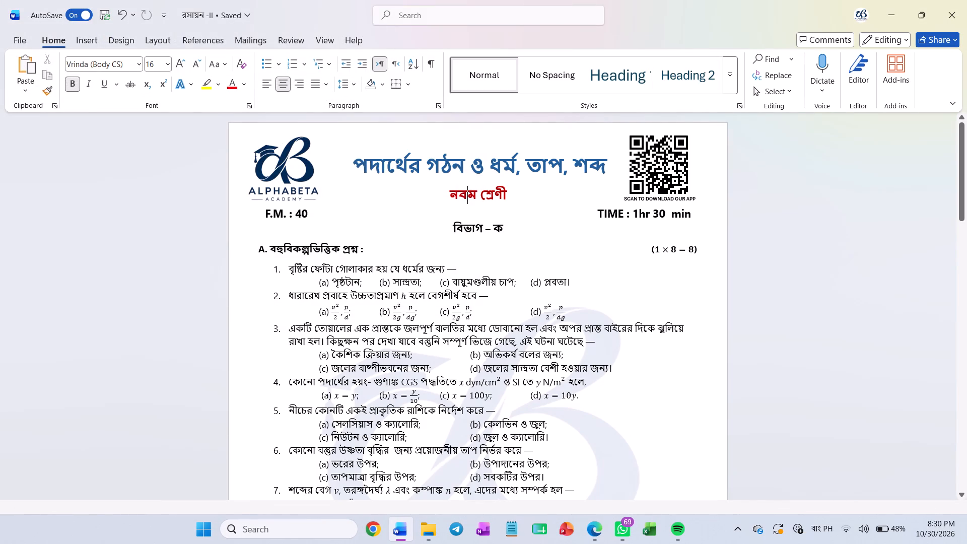
# Open the newly saved PDF পদার্থের গঠন ও ধর্ম, তাপ, শব্দ from File Explorer in Microsoft Edge.
pyautogui.click(420, 528)
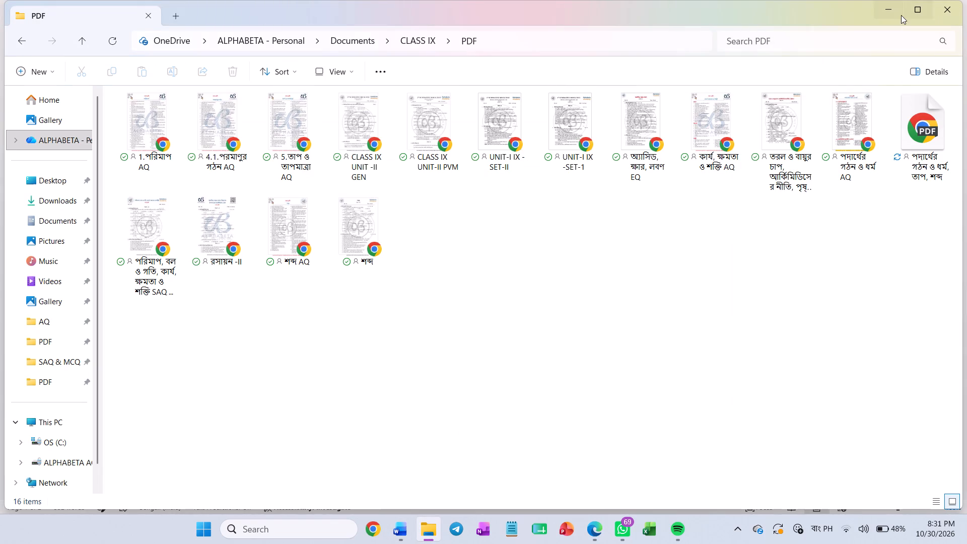
pyautogui.rightClick(912, 123)
pyautogui.rightClick(912, 123)
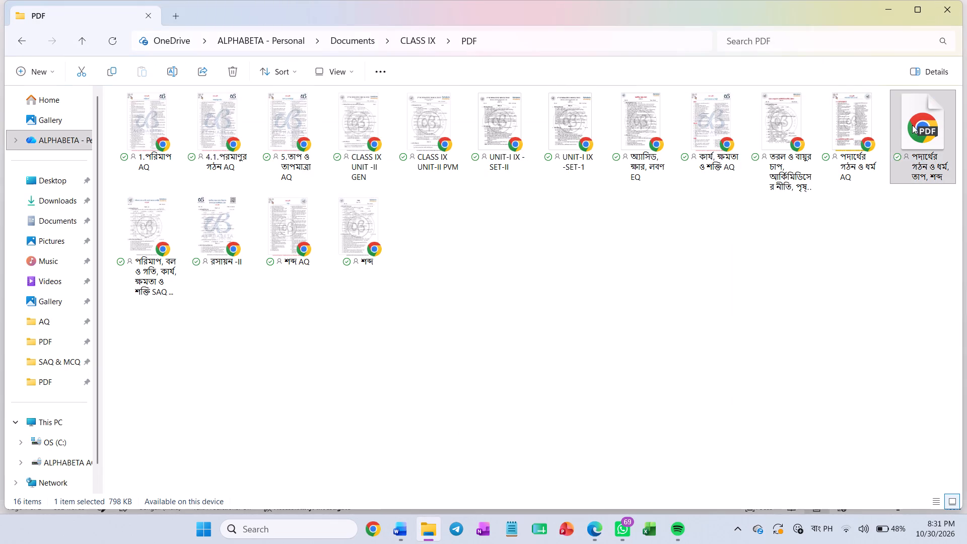
pyautogui.click(823, 142)
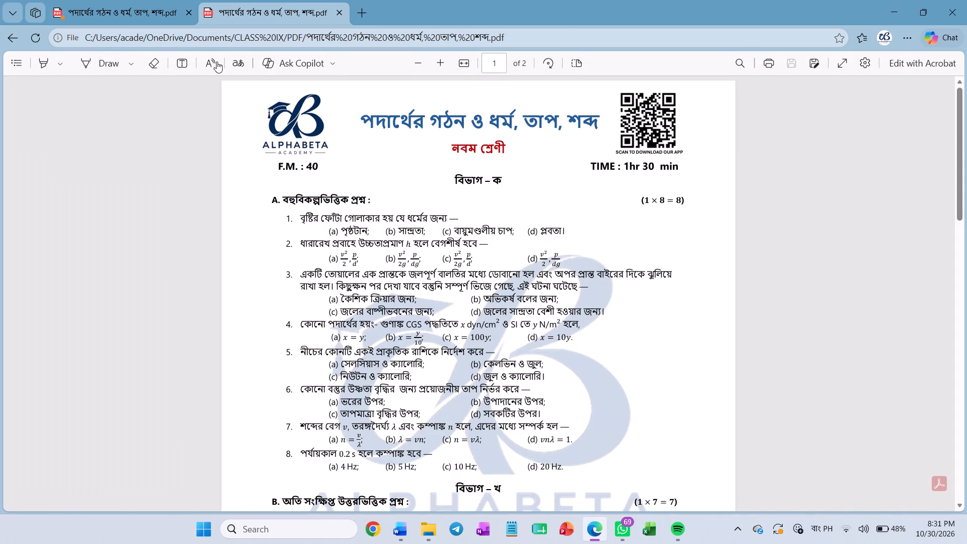
# Close the tab of the outdated দশম শ্রেণী question paper along with its pending print job.
pyautogui.click(110, 12)
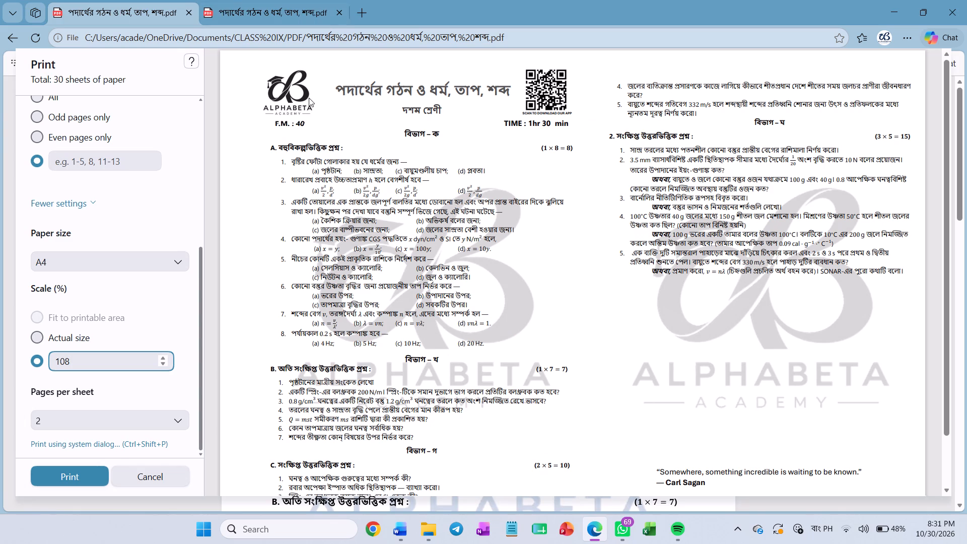
pyautogui.click(182, 18)
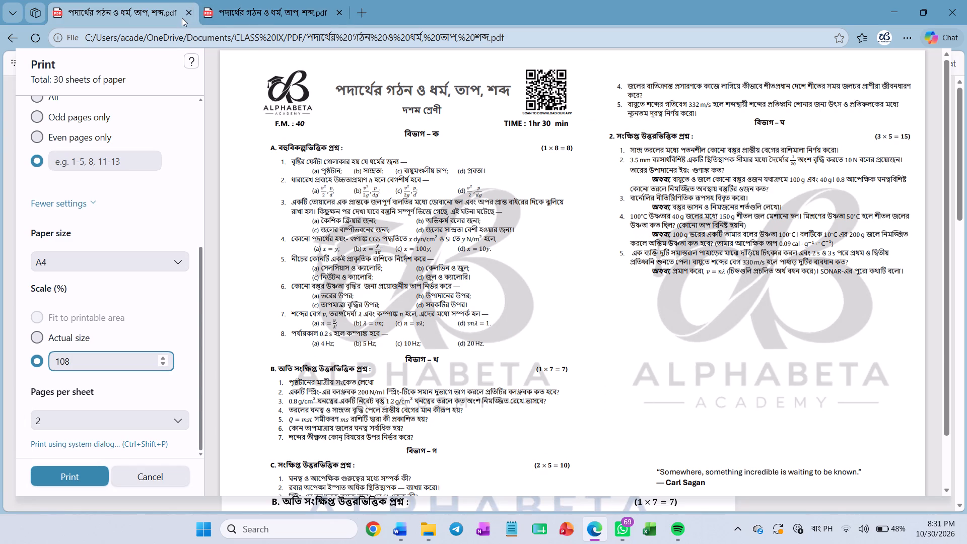
pyautogui.click(188, 12)
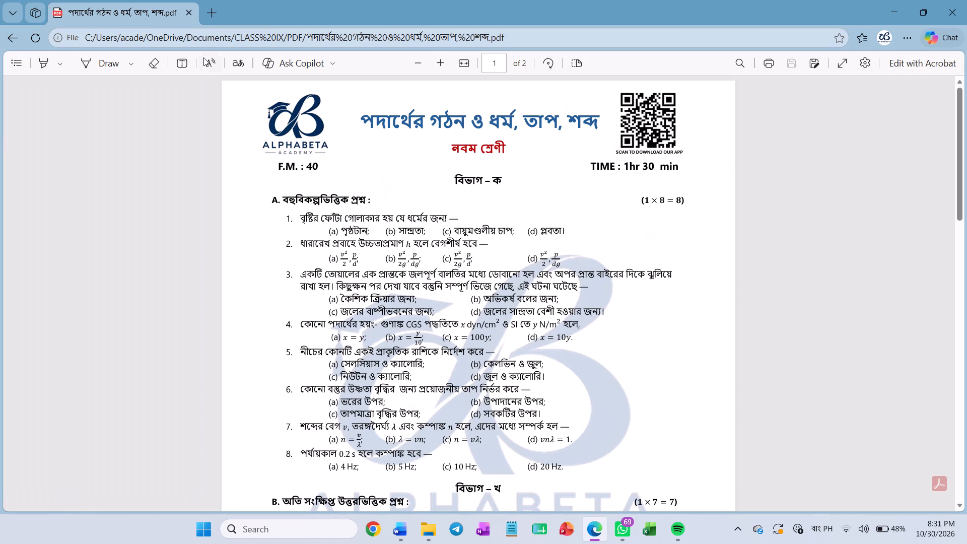
# Set up a print job of the new PDF with a custom scale of 108% and 2 pages per sheet, and check its preview.
pyautogui.hotkey('ctrl', 'p')
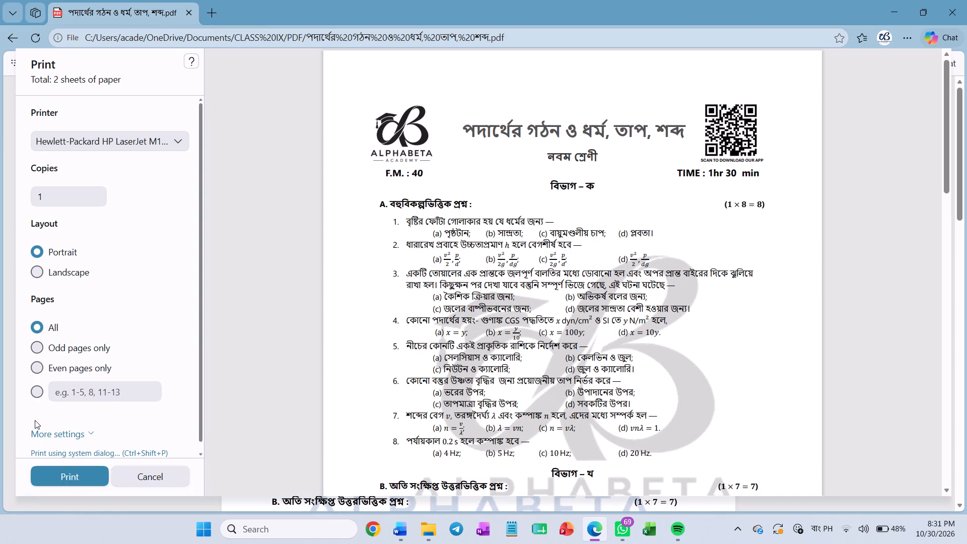
pyautogui.click(35, 431)
pyautogui.scroll(-3, 38, 430)
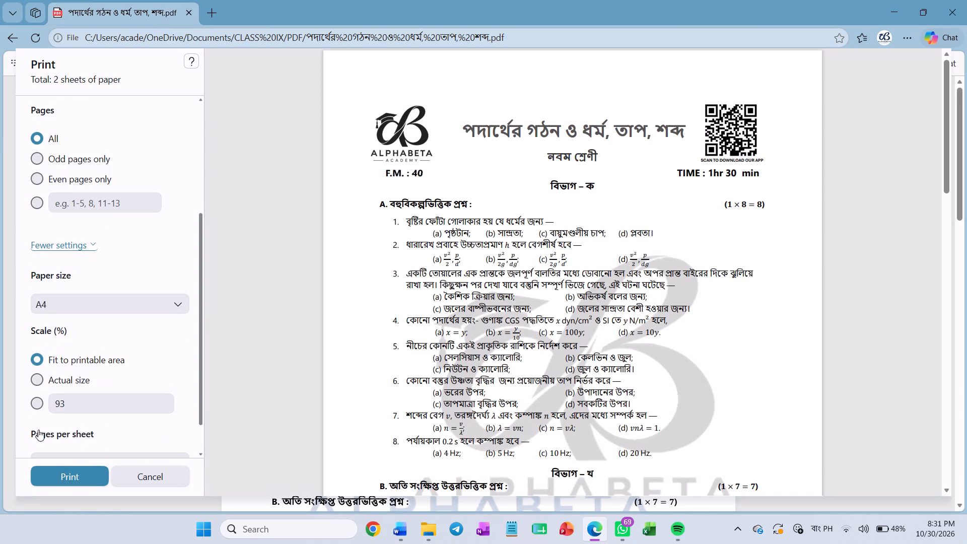
pyautogui.click(33, 403)
pyautogui.scroll(-1, 77, 385)
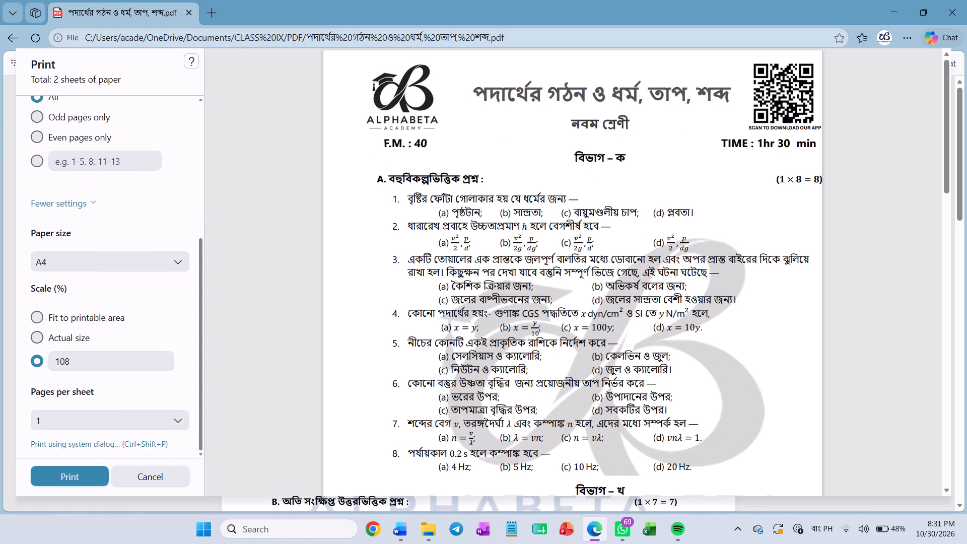
pyautogui.click(51, 419)
pyautogui.click(50, 319)
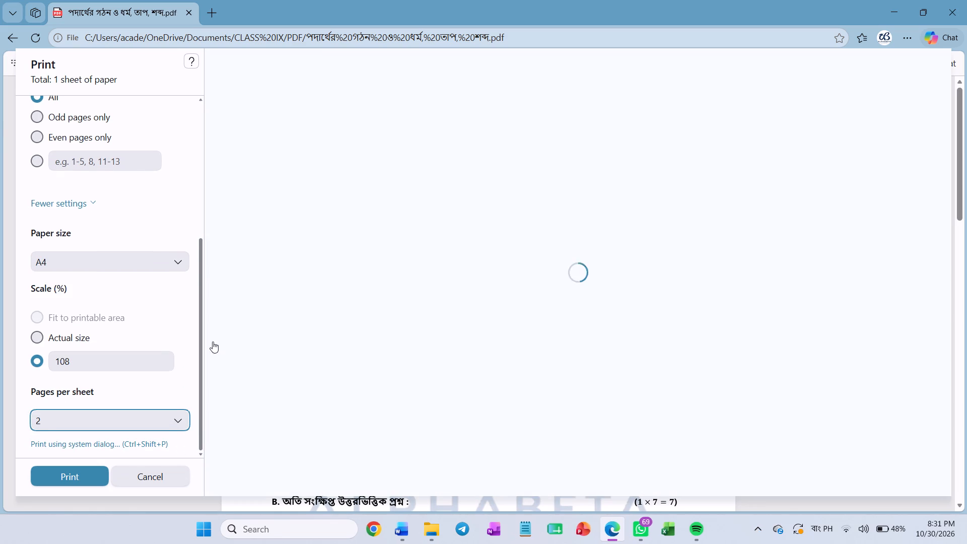
pyautogui.scroll(4, 398, 310)
pyautogui.scroll(-4, 398, 310)
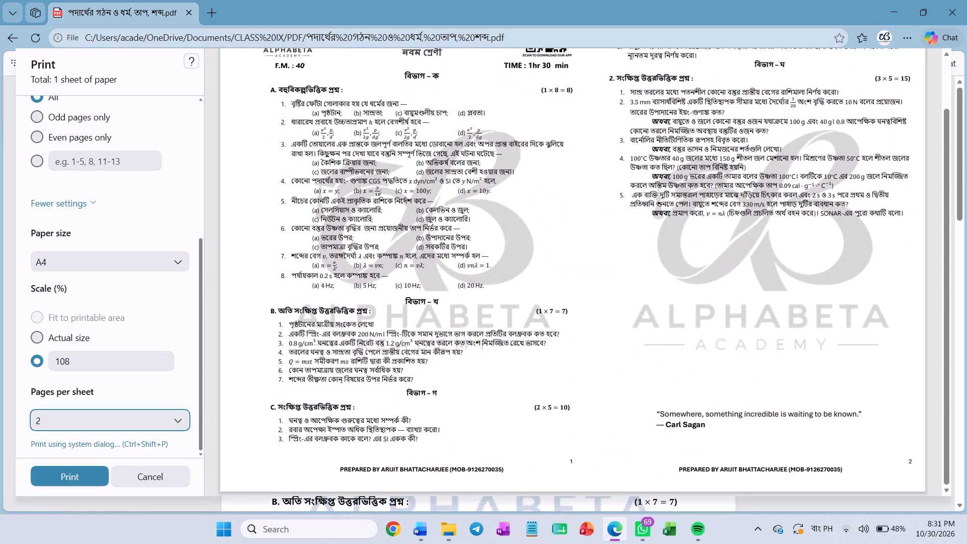
pyautogui.scroll(-2, 398, 310)
pyautogui.scroll(6, 398, 310)
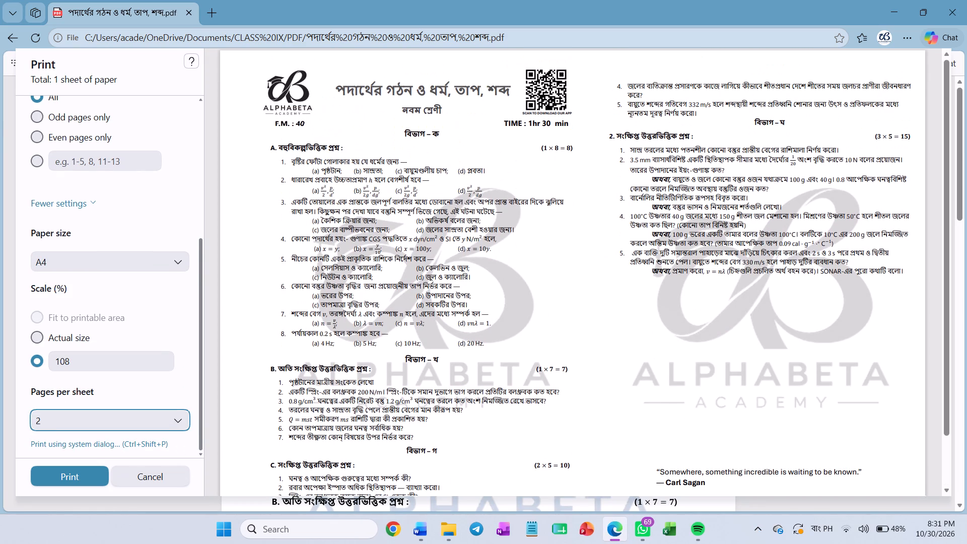
pyautogui.scroll(9, 0, 312)
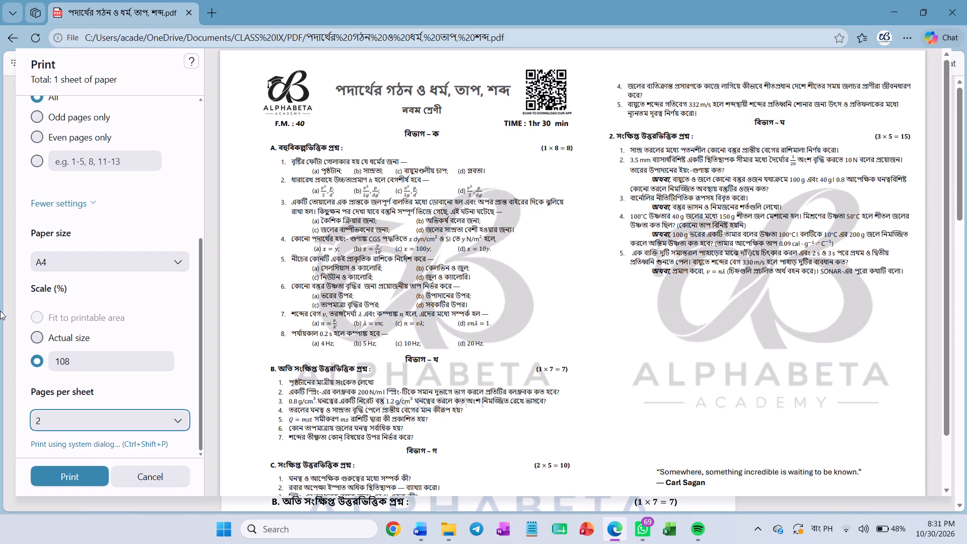
# Set the print job to 30 copies and send it to the HP LaserJet at 108% scale, 2 pages per sheet.
pyautogui.scroll(7, 47, 257)
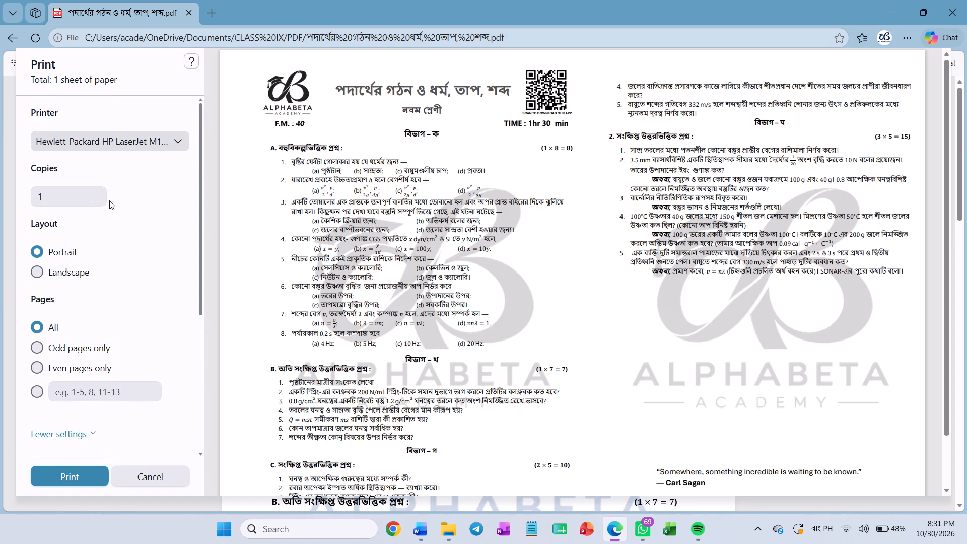
pyautogui.click(53, 200)
pyautogui.press('BackSpace')
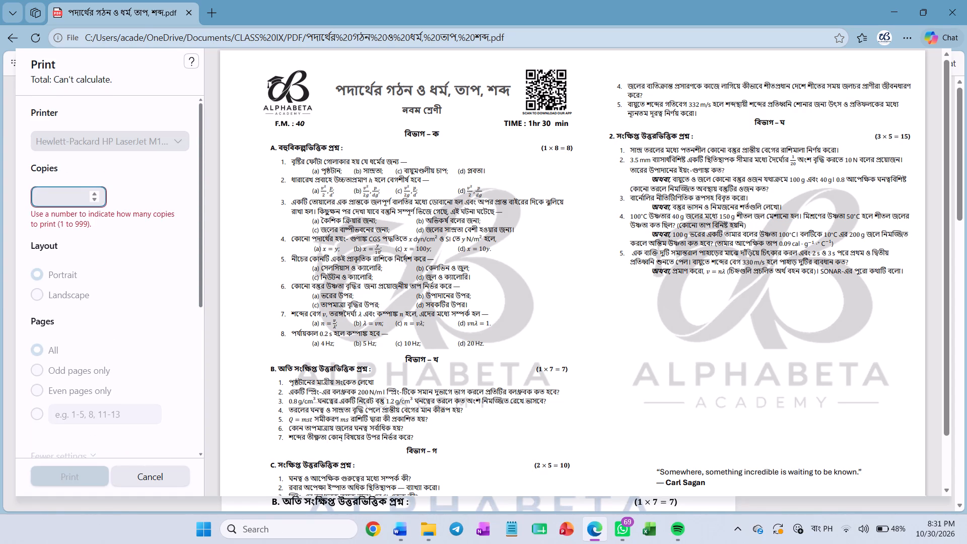
pyautogui.write('30')
pyautogui.scroll(-1, 55, 201)
pyautogui.scroll(-7, 161, 387)
pyautogui.scroll(-4, 103, 398)
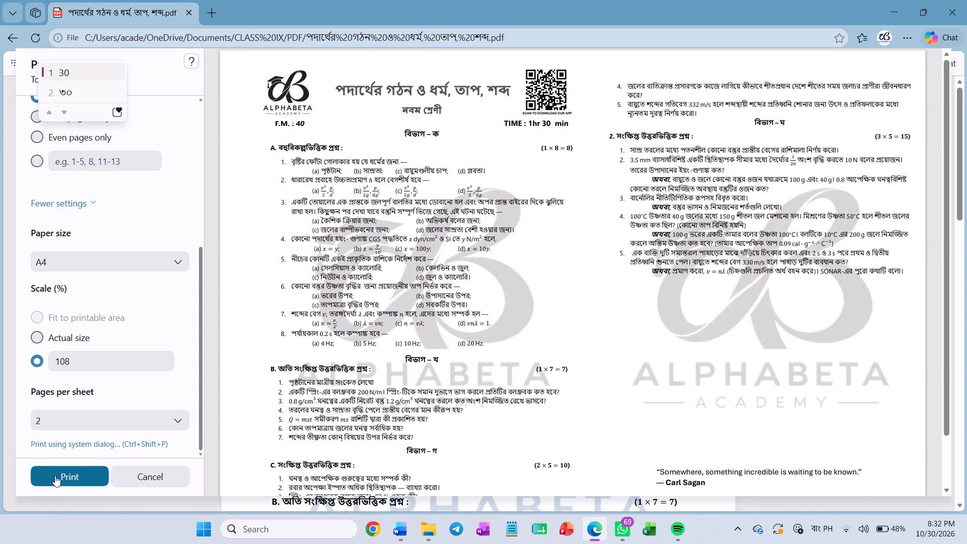
pyautogui.click(82, 477)
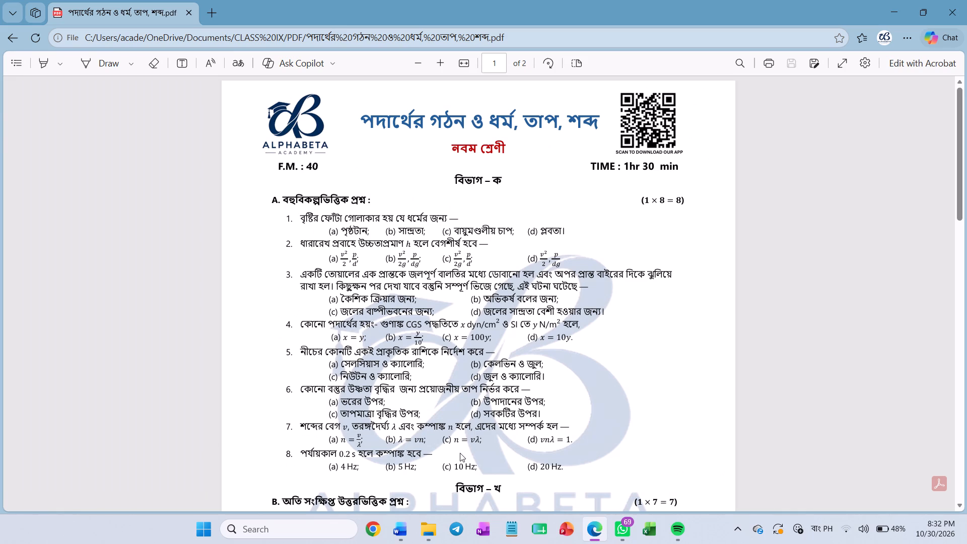
# Set up another print job of the same PDF with 30 copies, a custom scale of 108% and 2 pages per sheet.
pyautogui.hotkey('ctrl', 'p')
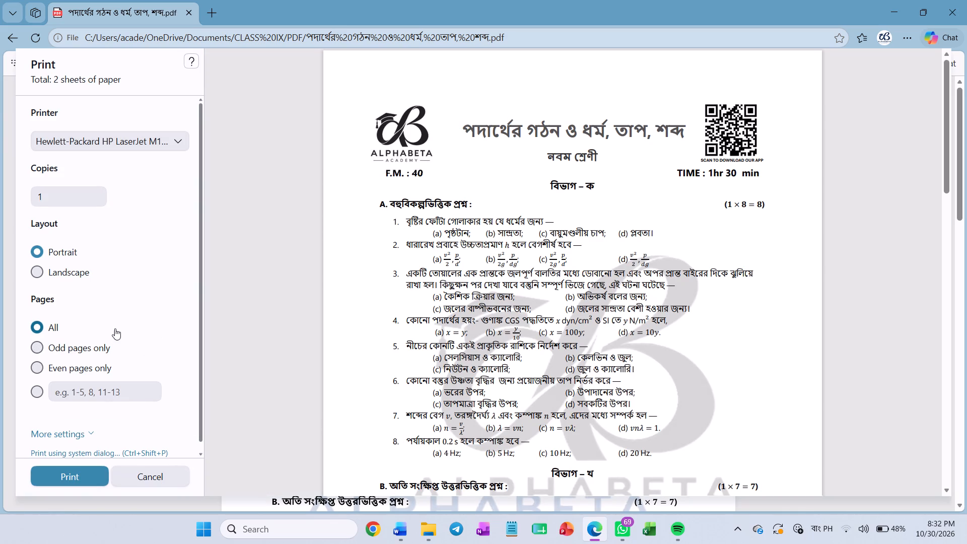
pyautogui.click(42, 200)
pyautogui.press('BackSpace')
pyautogui.press('3')
pyautogui.press('0')
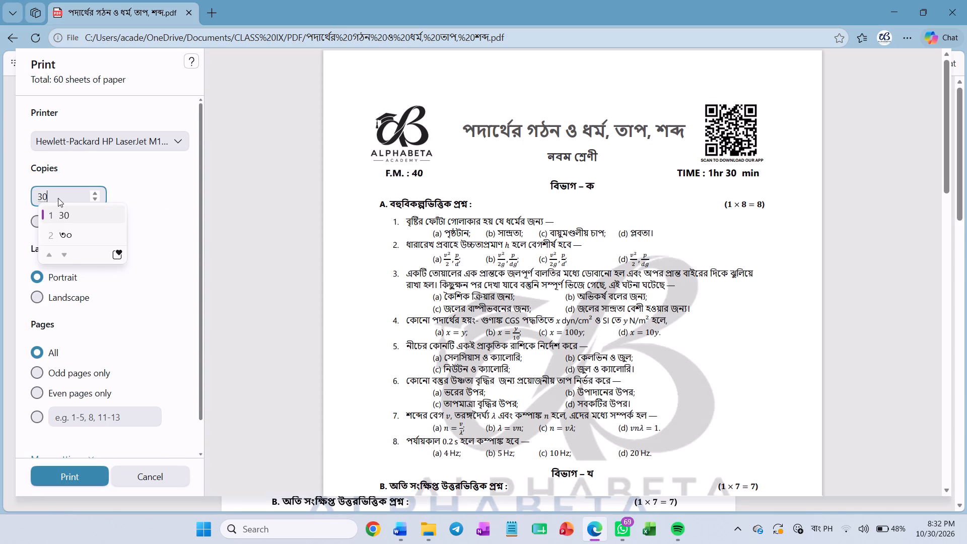
pyautogui.scroll(-4, 47, 390)
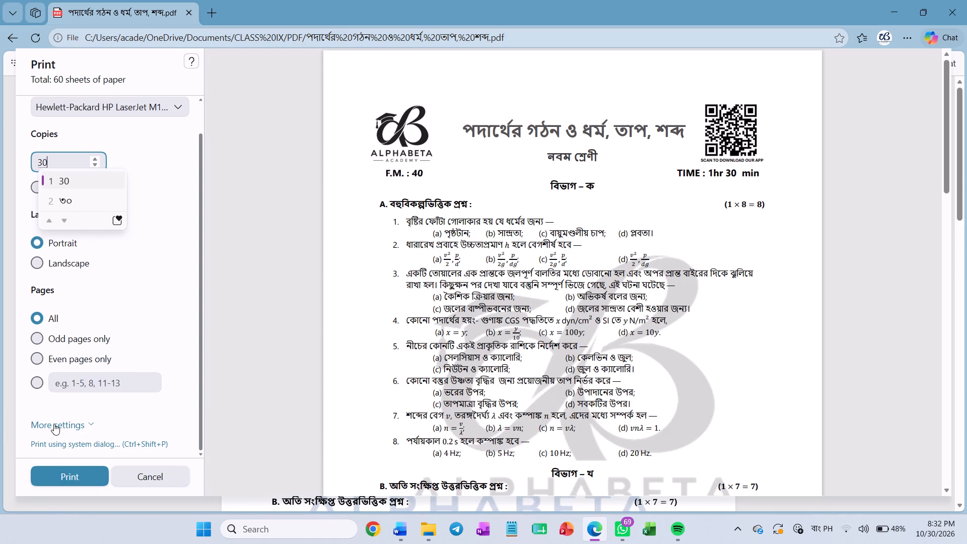
pyautogui.click(49, 419)
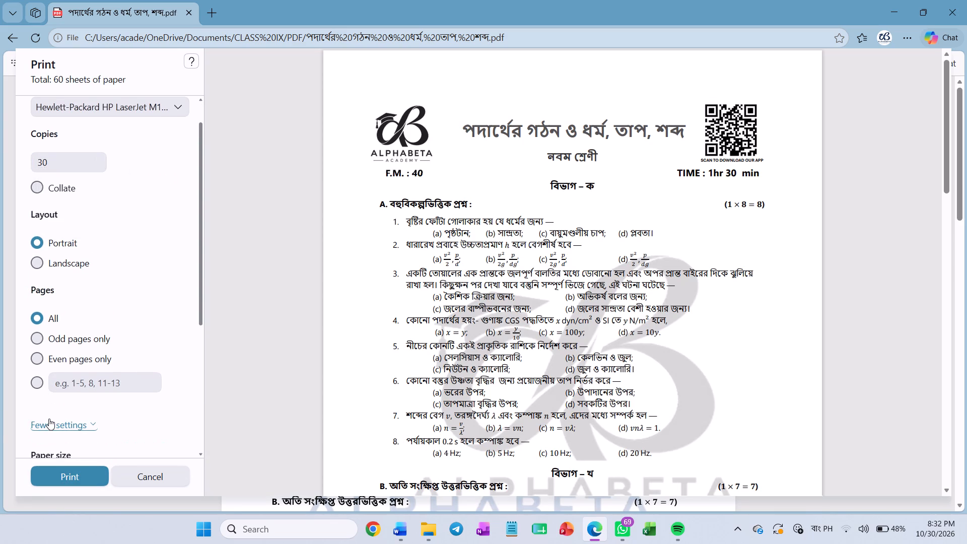
pyautogui.scroll(-4, 49, 419)
pyautogui.click(35, 360)
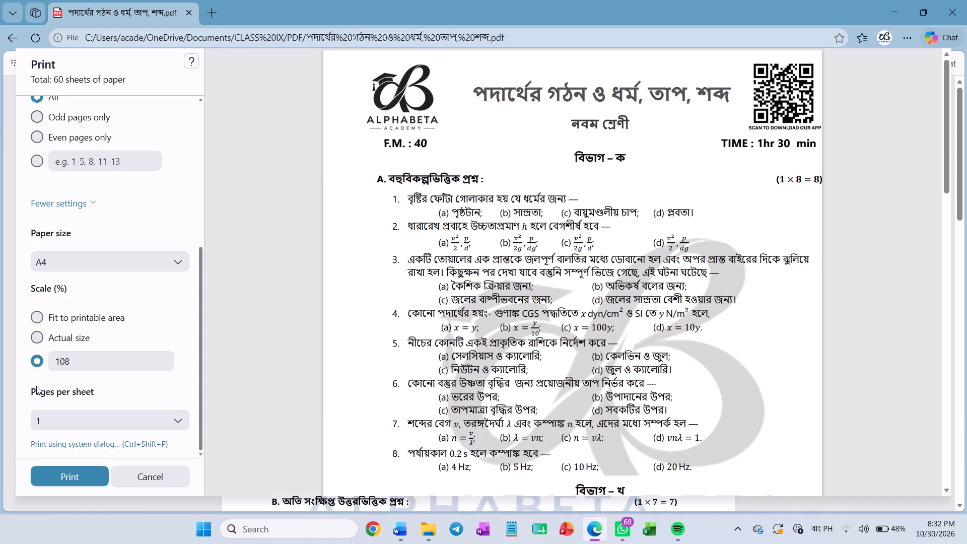
pyautogui.click(39, 425)
pyautogui.click(79, 316)
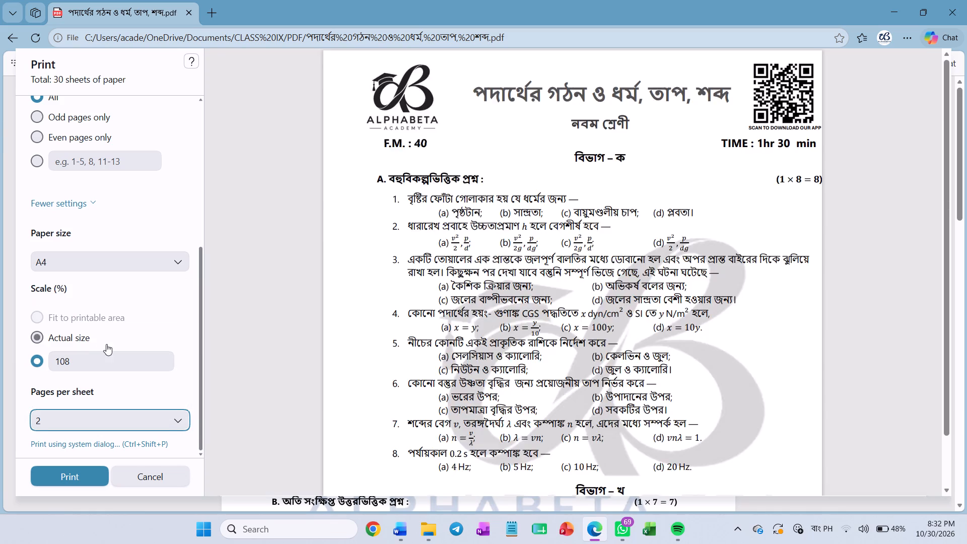